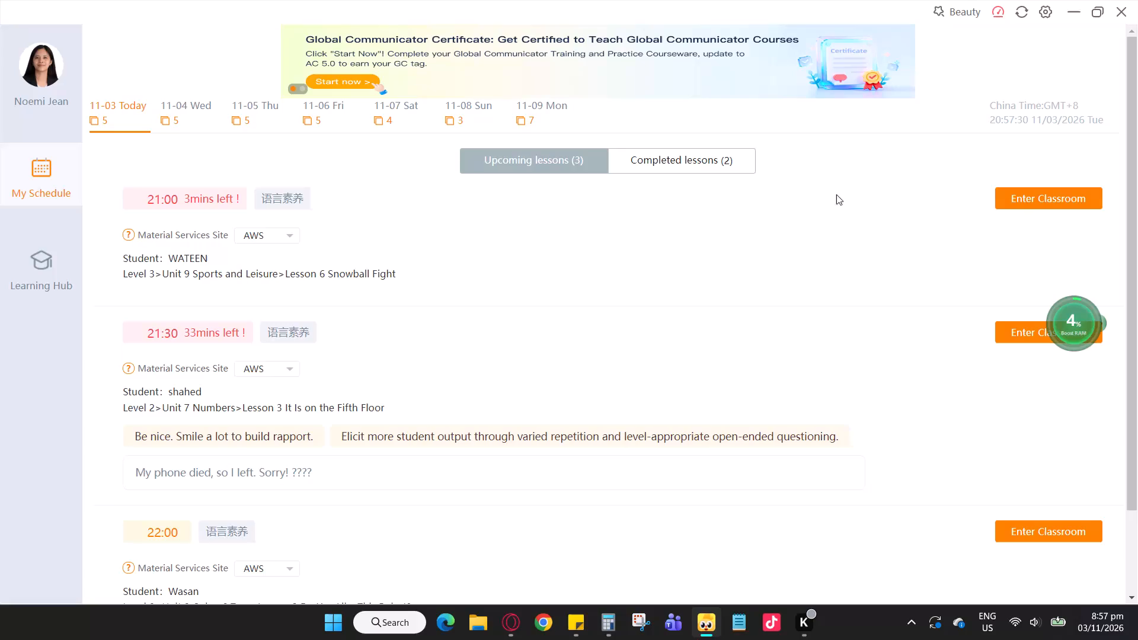
Enter the classroom of the 21:00 Level 3 Snowball Fight lesson and accept the equipment checkout with the current microphone settings.
click(1044, 195)
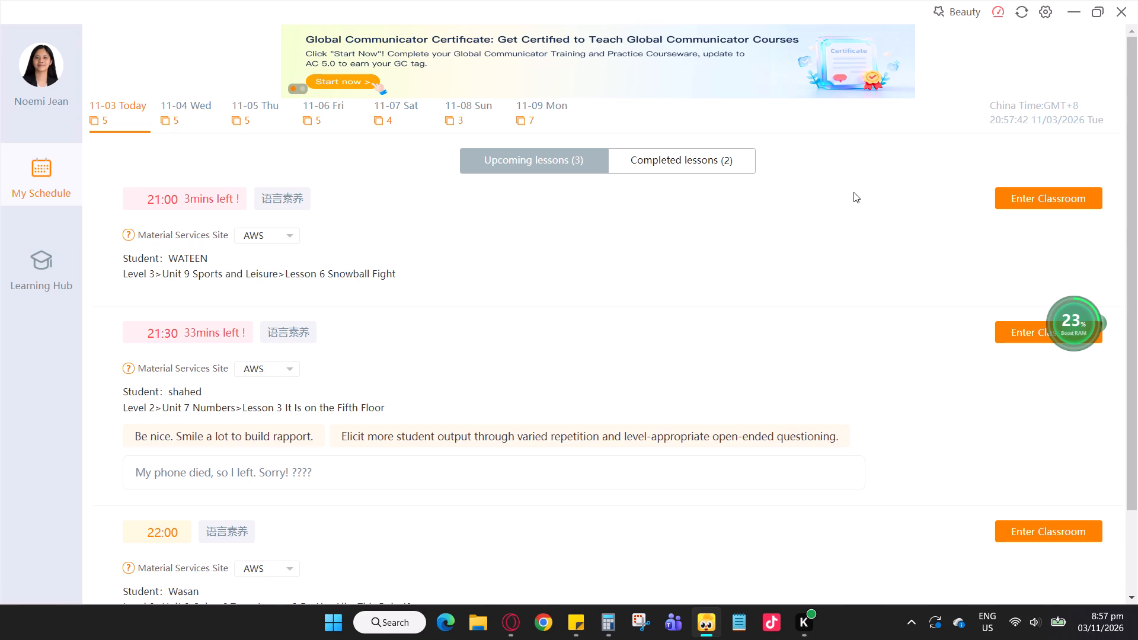
click(1022, 204)
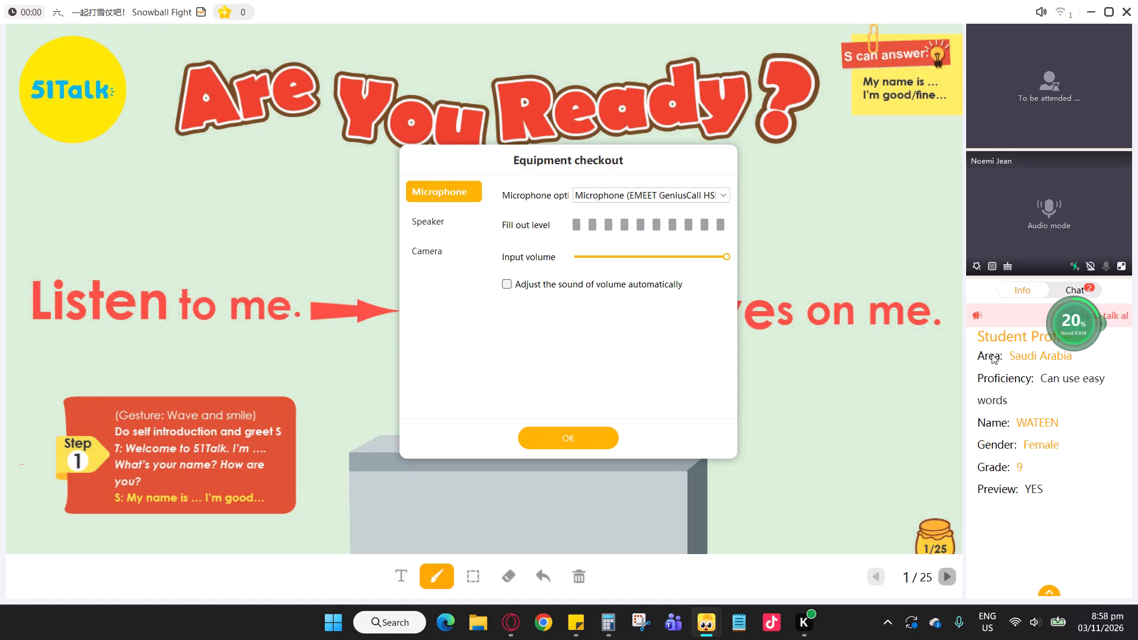
click(596, 439)
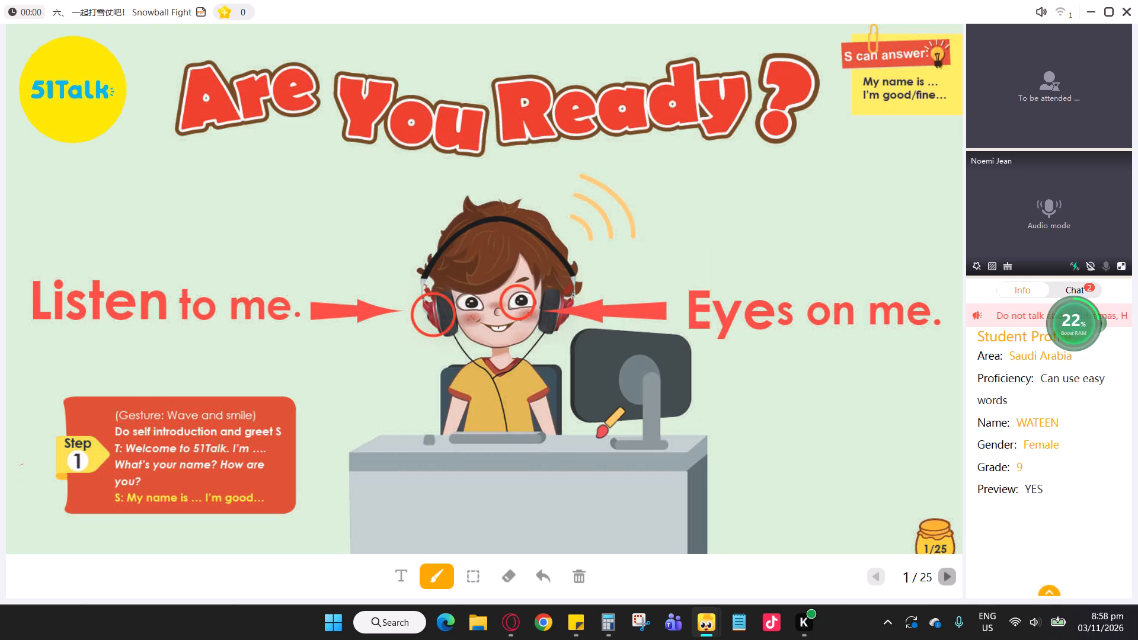
Mute the teacher's microphone in the classroom.
click(1105, 266)
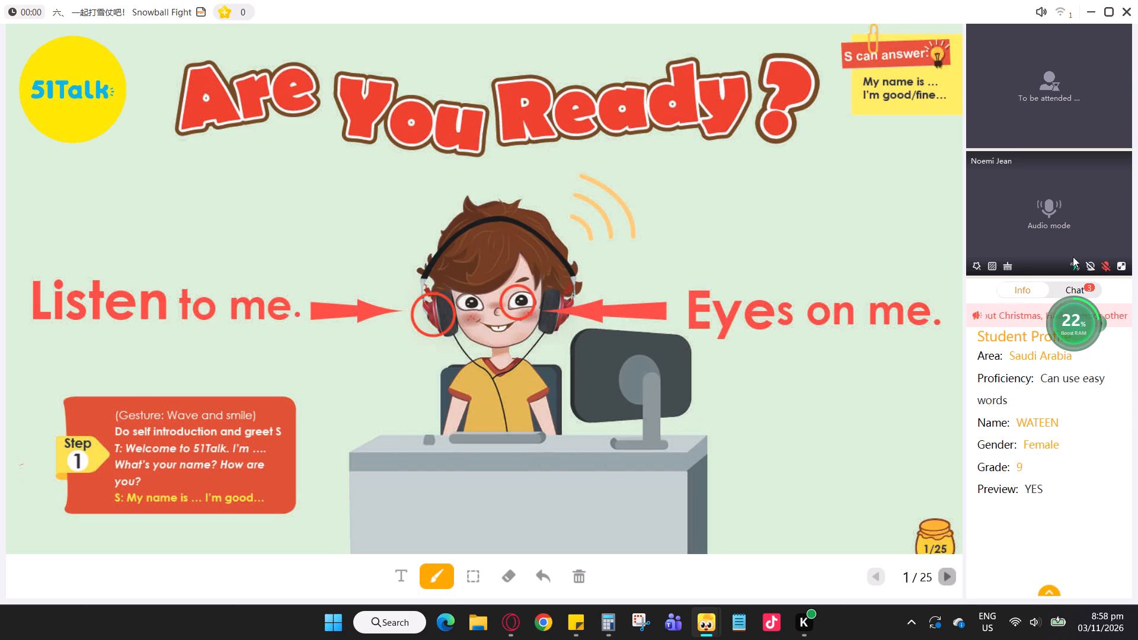
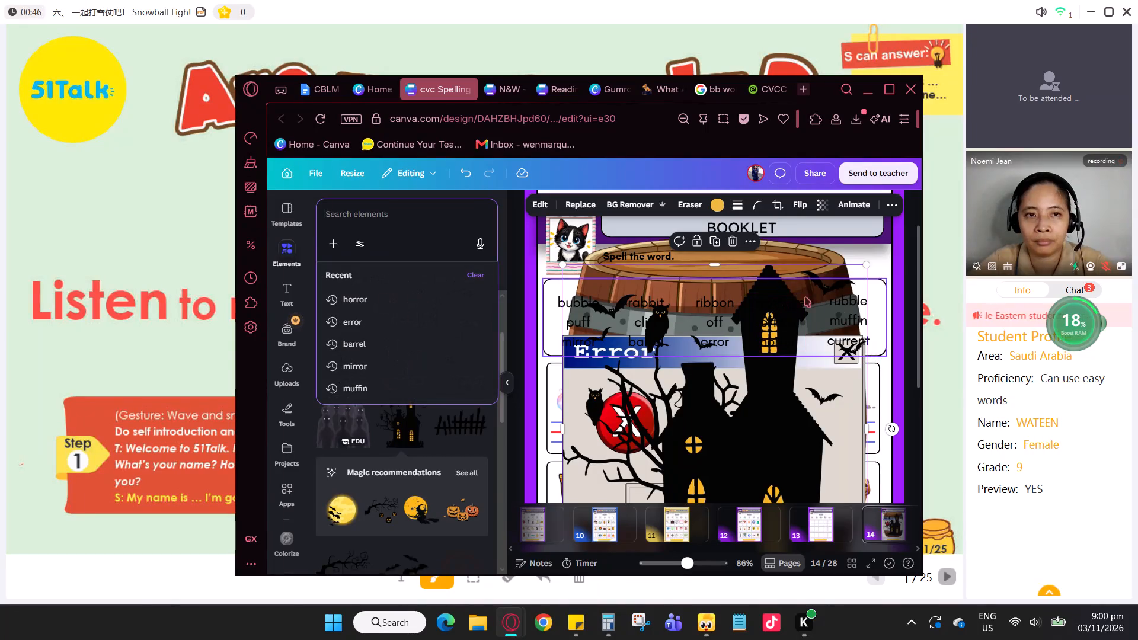
Shrink the haunted house graphic on page 14 of the Canva spelling booklet toward its lower corner.
click(750, 412)
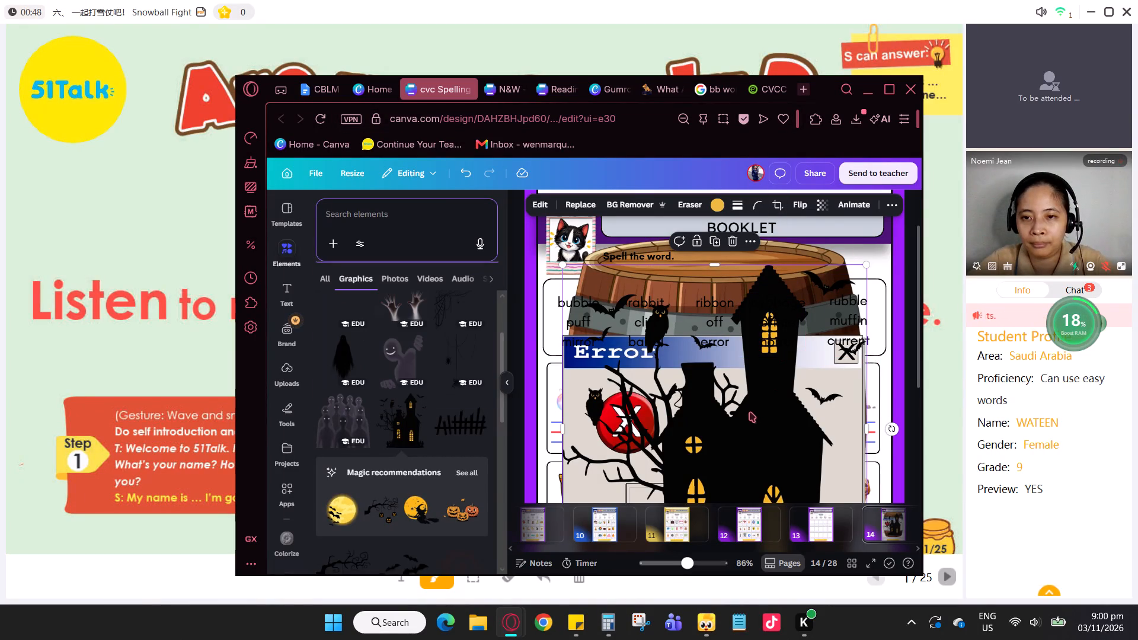
click(800, 401)
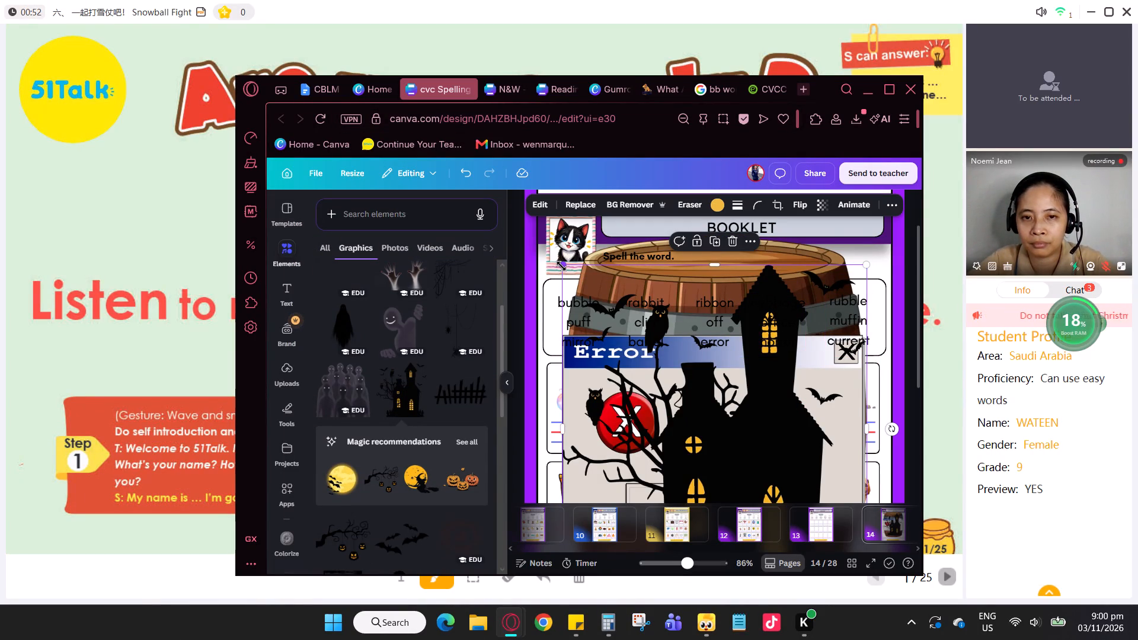
drag(561, 266, 776, 450)
scroll(756, 410, down, 1)
scroll(688, 300, up, 1)
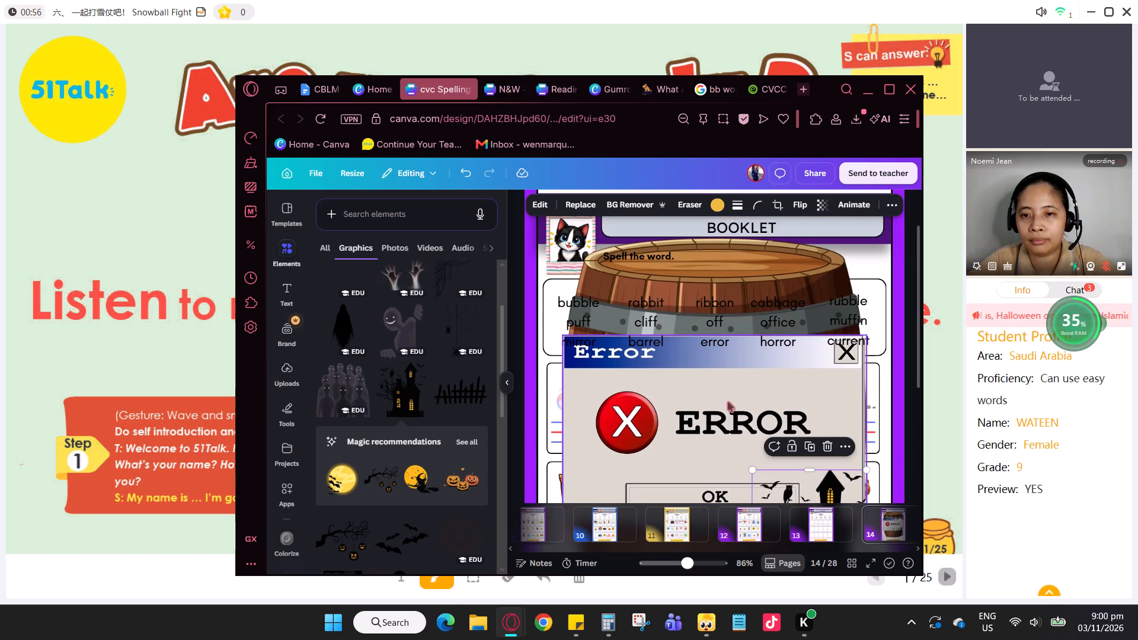
Shrink the error window graphic so it no longer covers the worksheet.
click(728, 402)
drag(866, 336, 651, 500)
Scale down the large barrel graphic that covers the worksheet boxes.
click(684, 408)
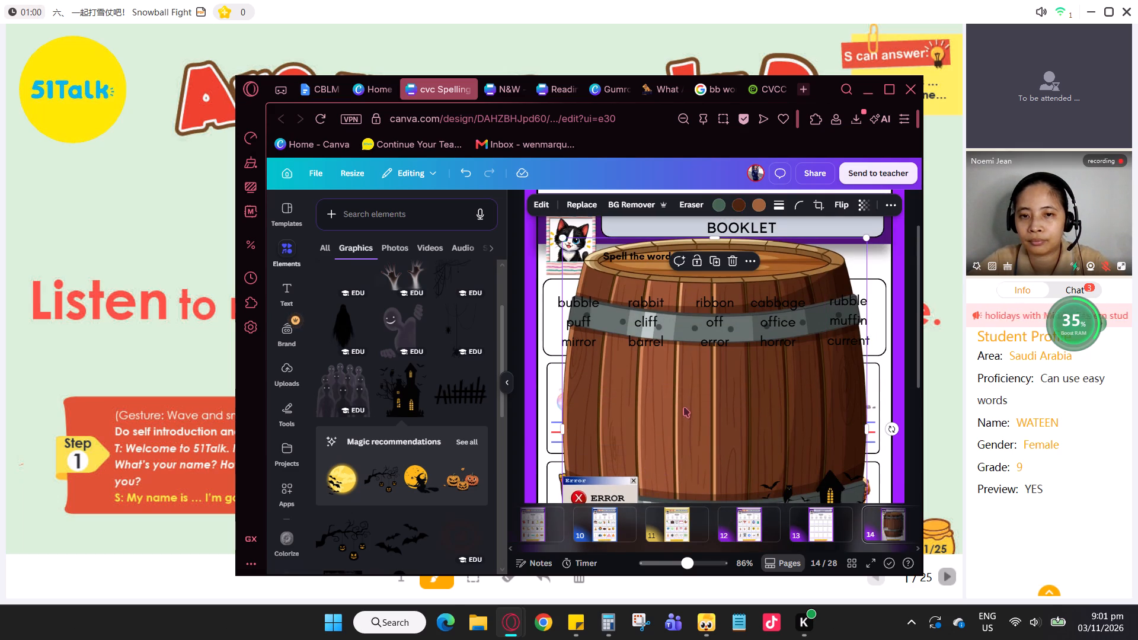
drag(558, 237, 758, 450)
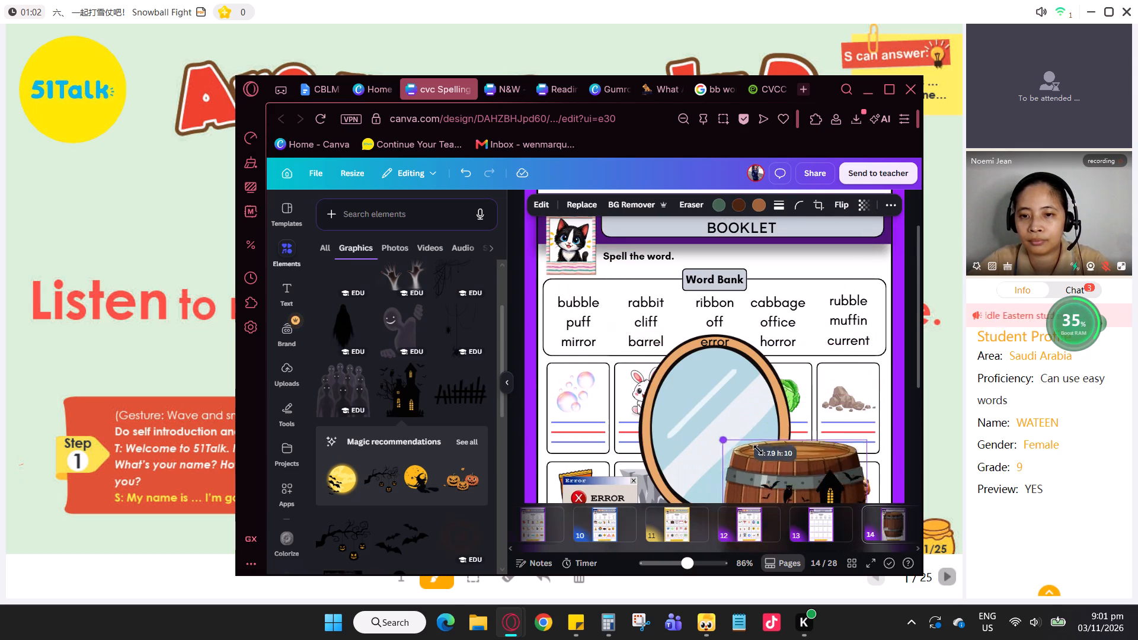
drag(758, 450, 784, 470)
Shrink the mirror graphic to about 2.4 by 3 and place it in the first box of the bottom row.
click(753, 431)
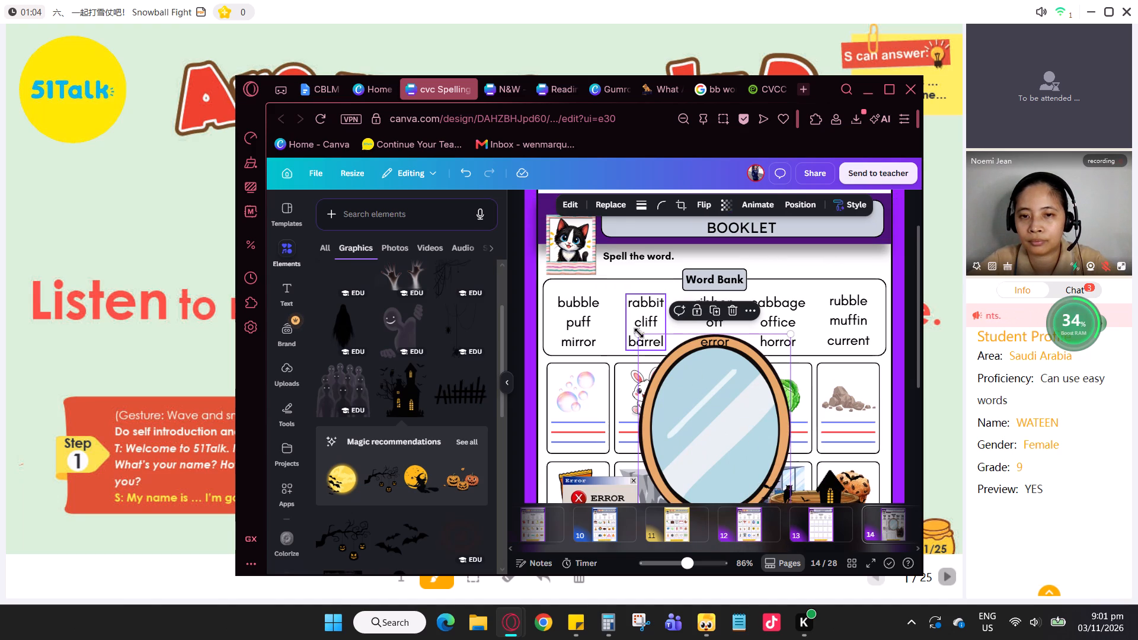
drag(640, 332, 755, 466)
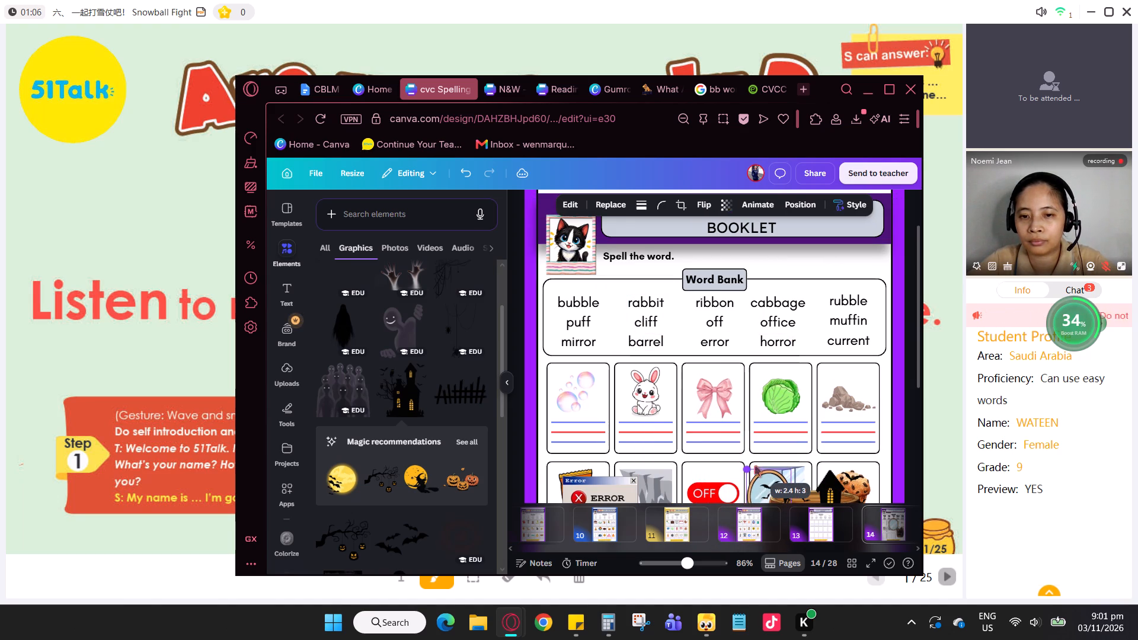
scroll(718, 388, down, 1)
scroll(712, 379, up, 1)
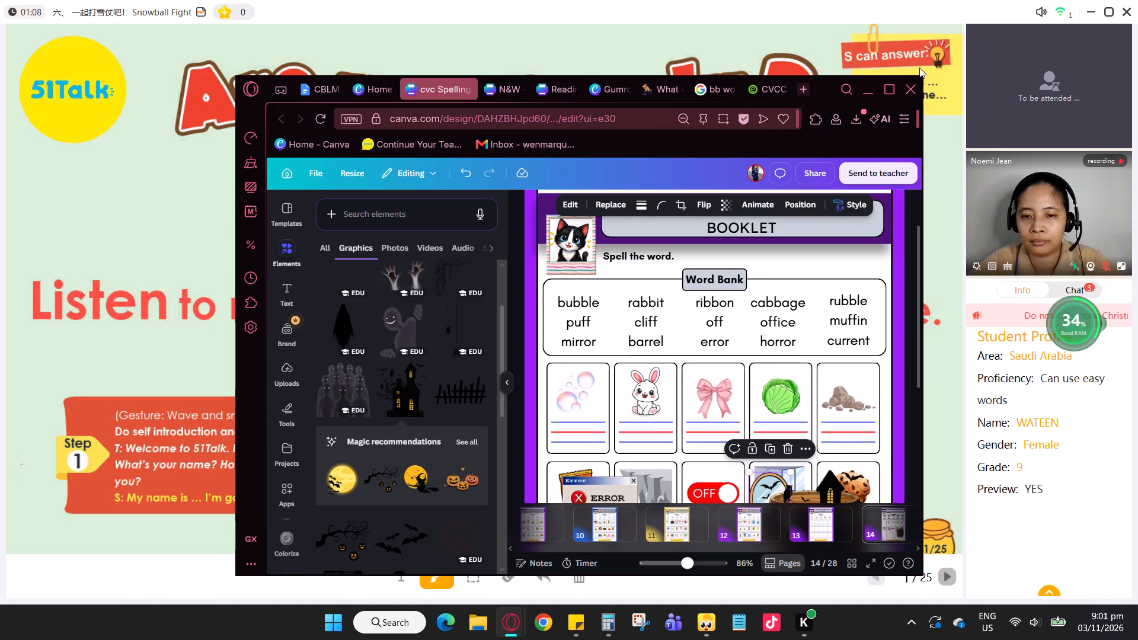
scroll(754, 451, down, 1)
drag(761, 283, 724, 335)
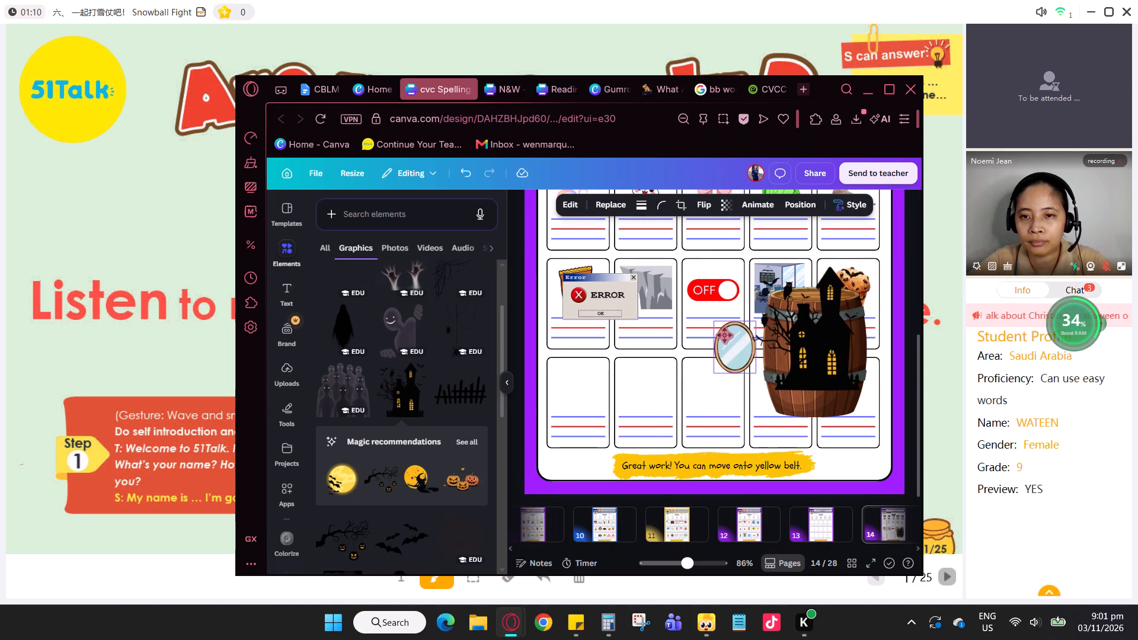
drag(724, 335, 572, 376)
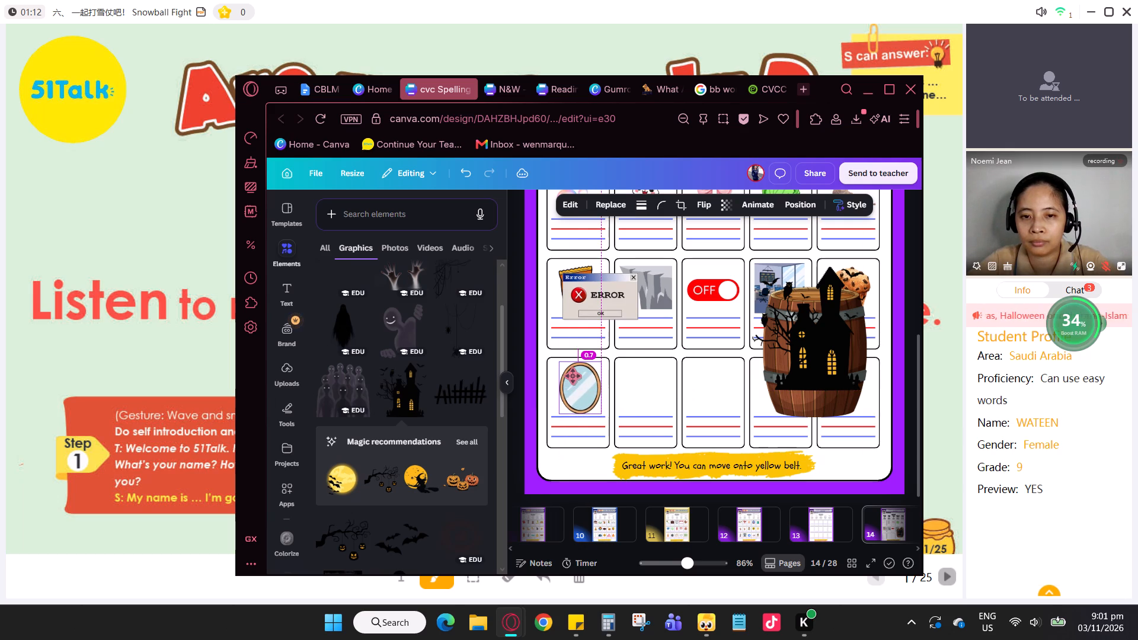
drag(572, 376, 570, 376)
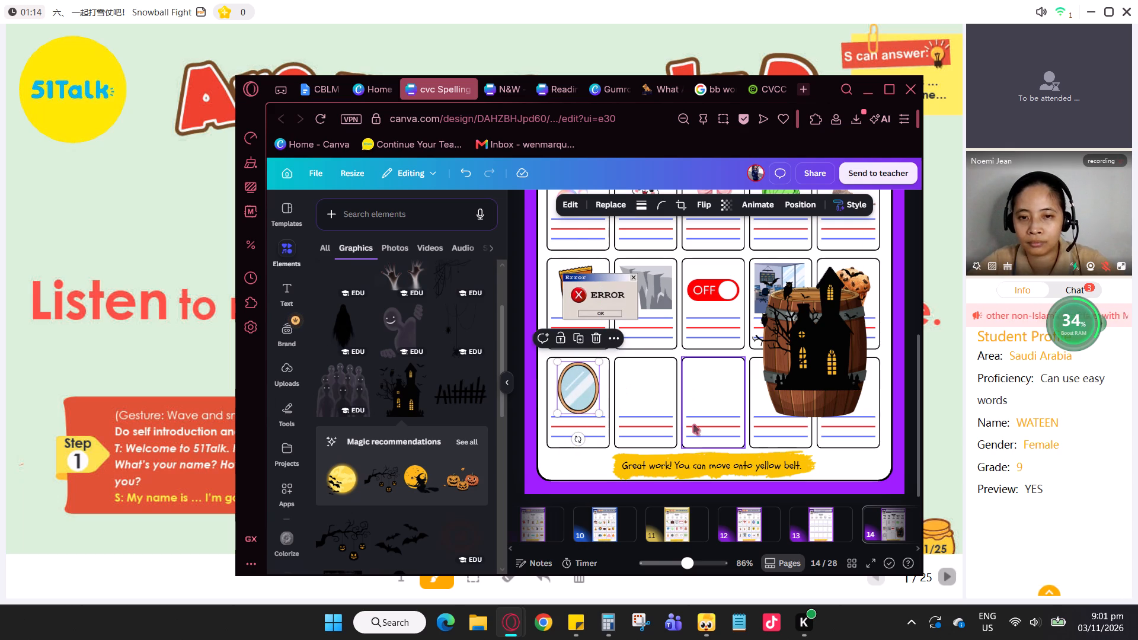
Make the mirror slightly smaller and nudge it to the centre of its box, above the writing lines.
drag(597, 412, 596, 410)
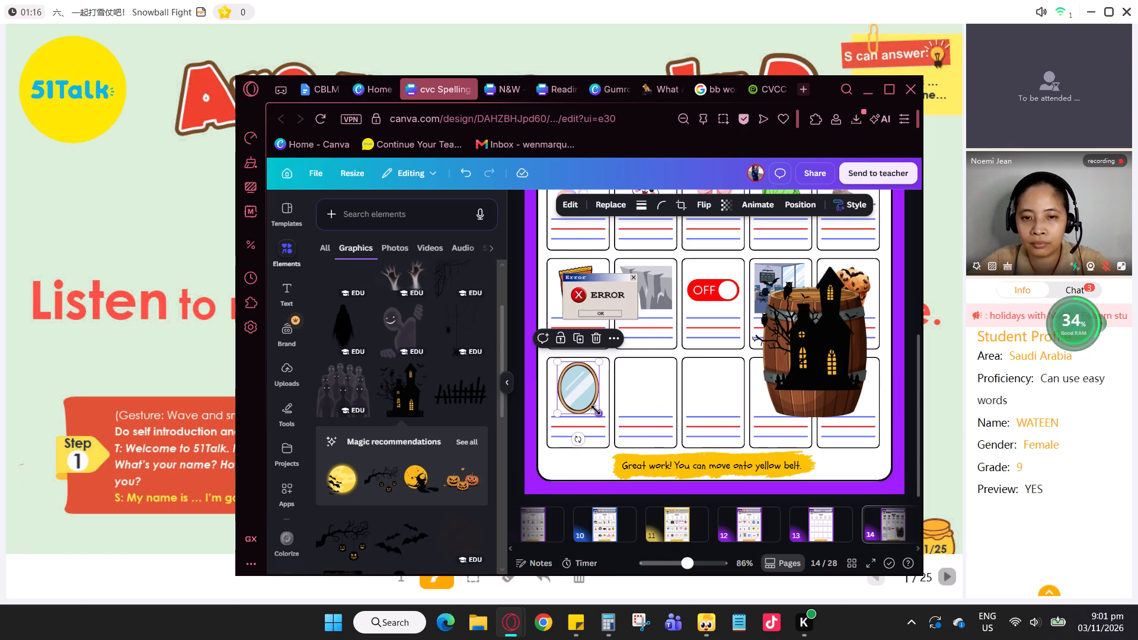
drag(596, 410, 592, 407)
key(Right)
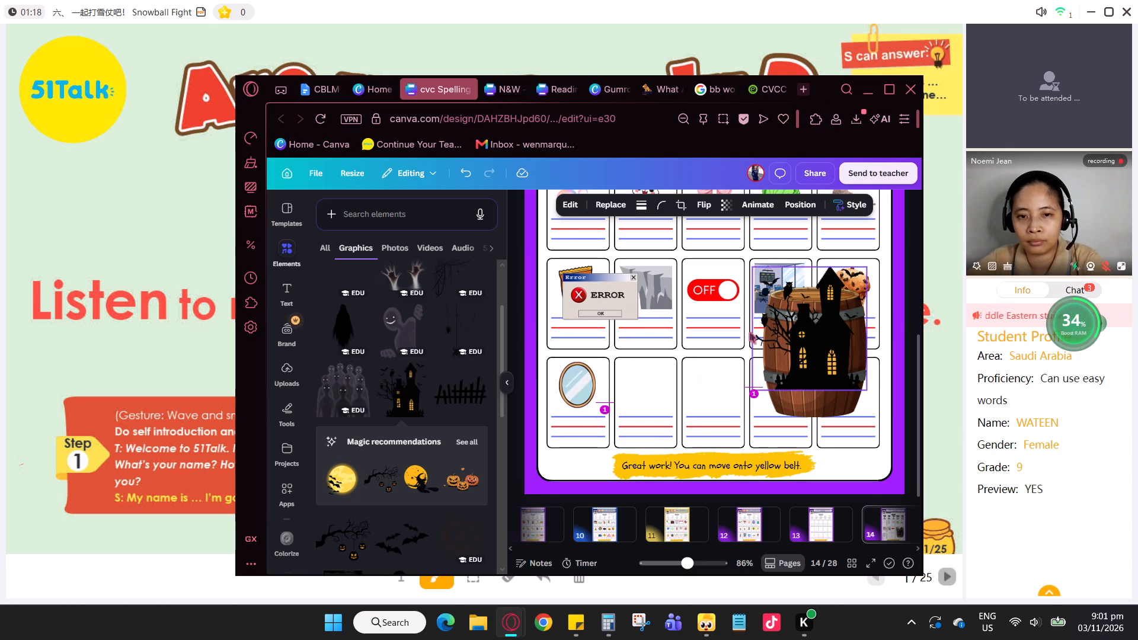
key(Right)
key(Right)
key(Left)
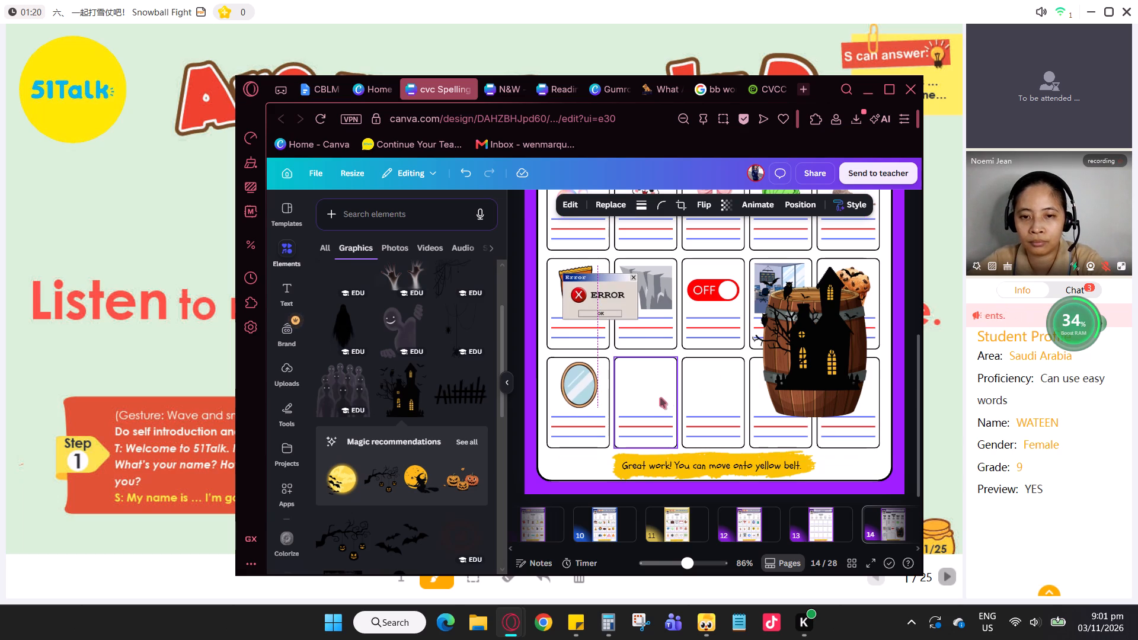
key(Down)
key(Down)
key(Right)
key(Left)
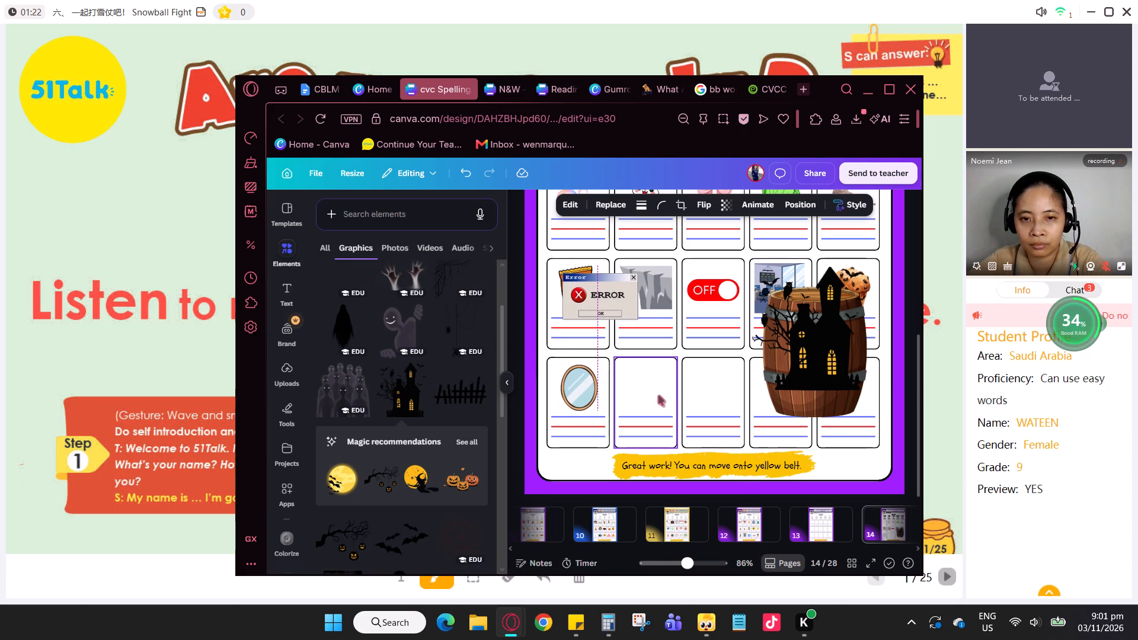
key(Left)
key(Left)
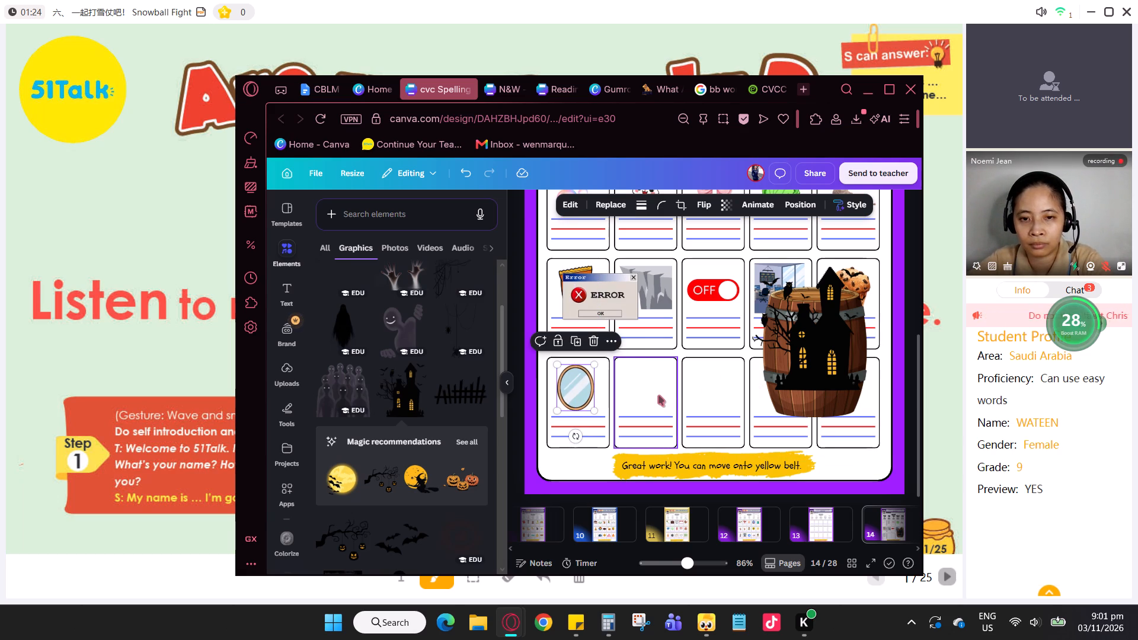
key(Right)
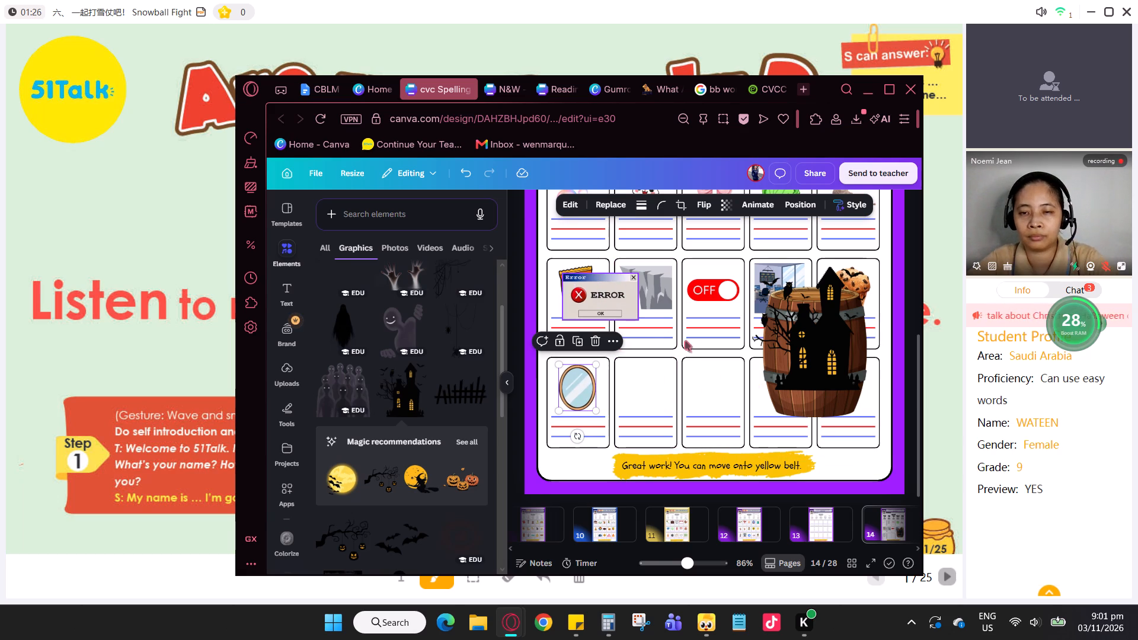
Move the barrel into the second box of the bottom row, resize it to about 2.3 by 2.9 and centre it.
scroll(690, 343, up, 1)
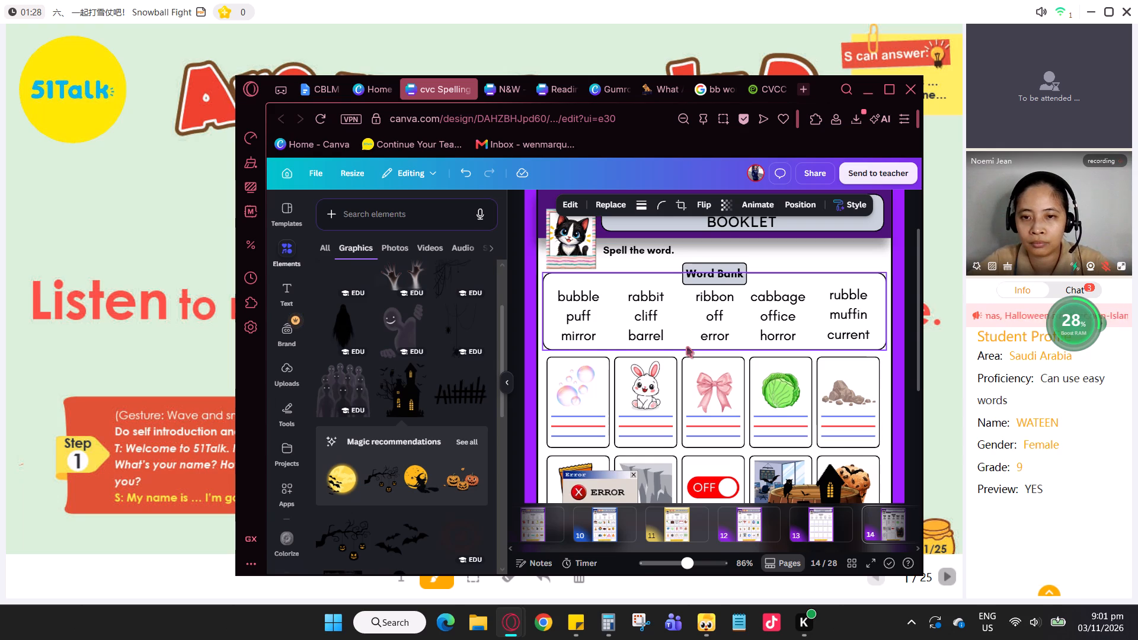
scroll(687, 347, down, 1)
drag(832, 405, 698, 407)
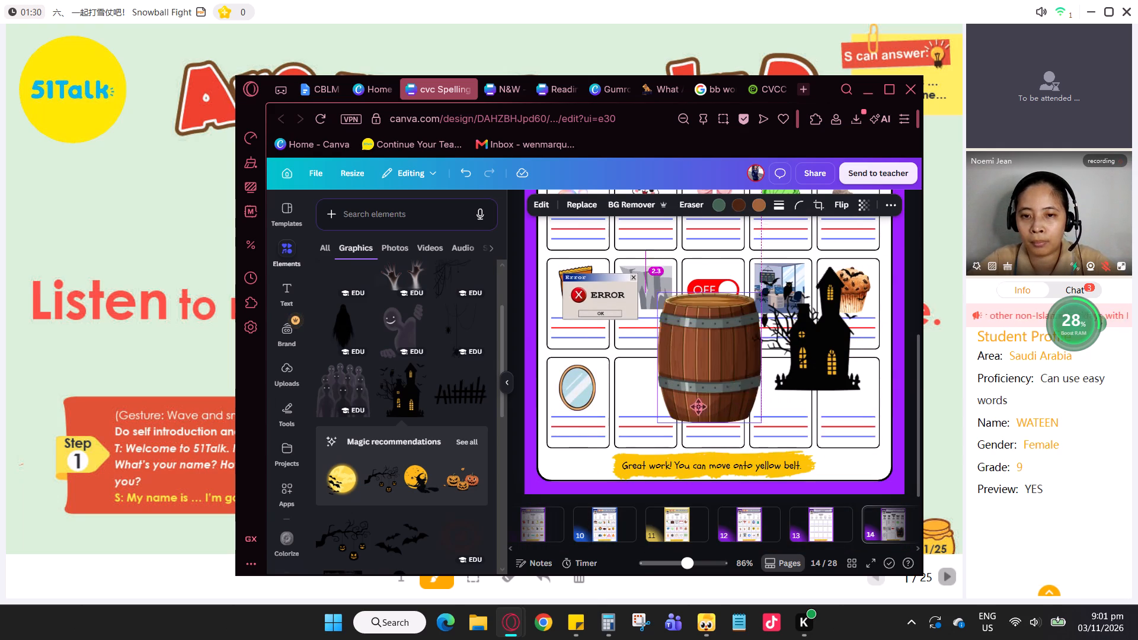
drag(698, 407, 689, 399)
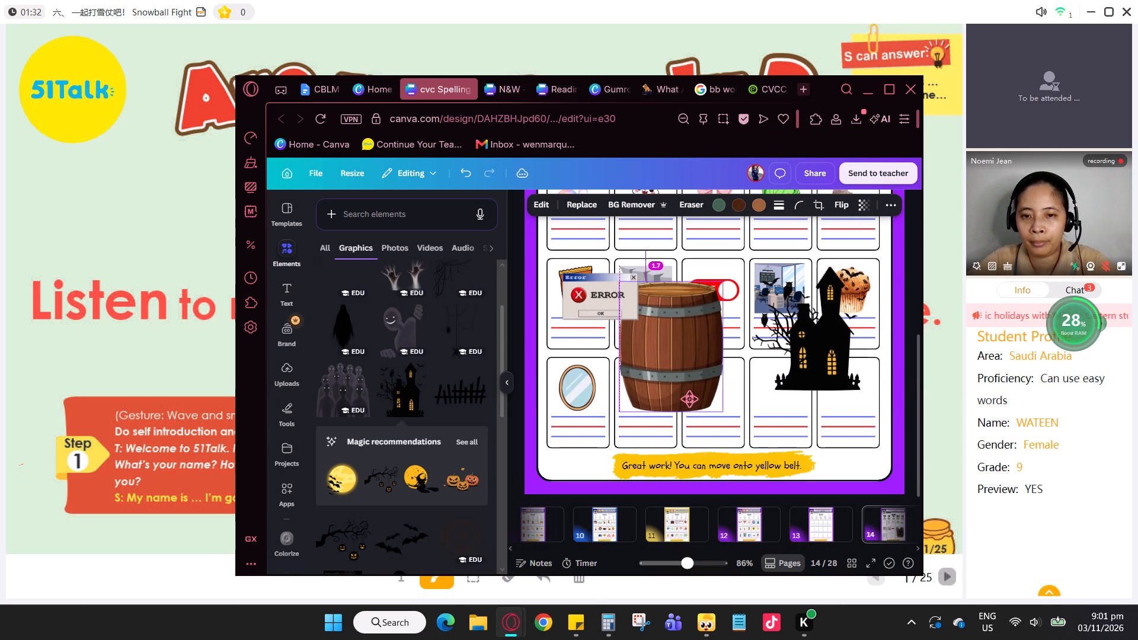
drag(723, 281, 673, 375)
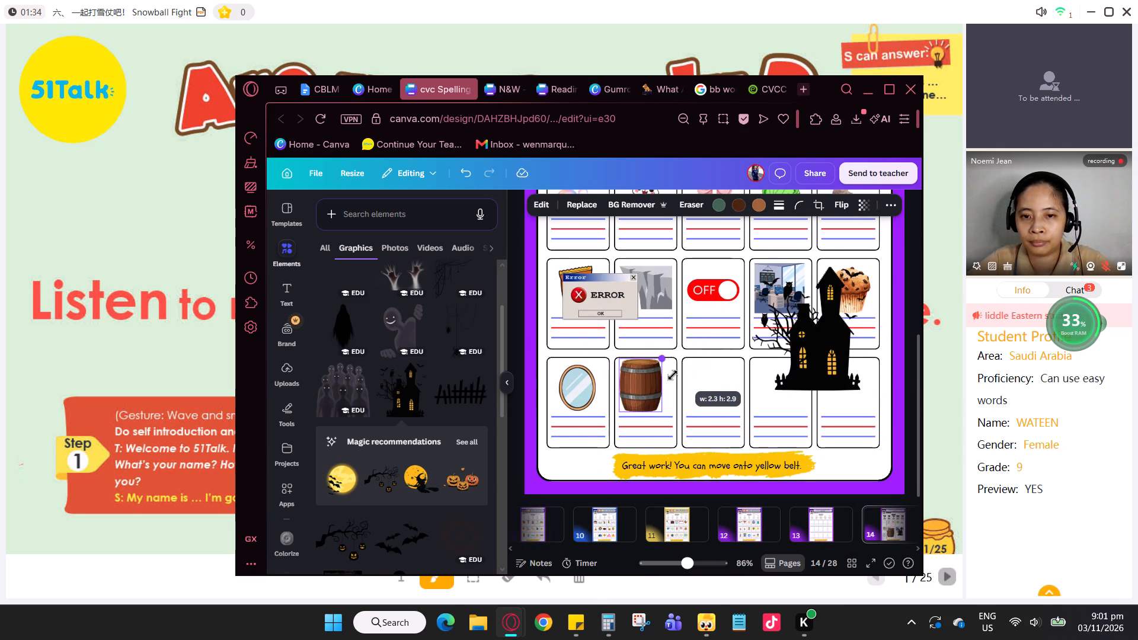
drag(673, 375, 671, 376)
key(Right)
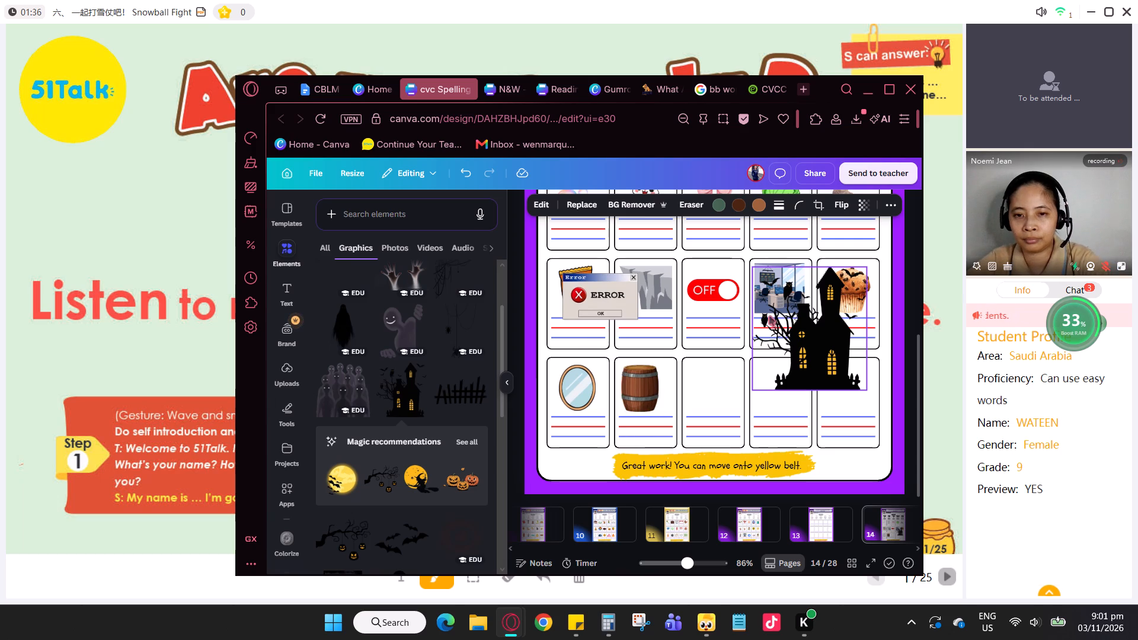
key(Right)
key(Right)
key(Right)
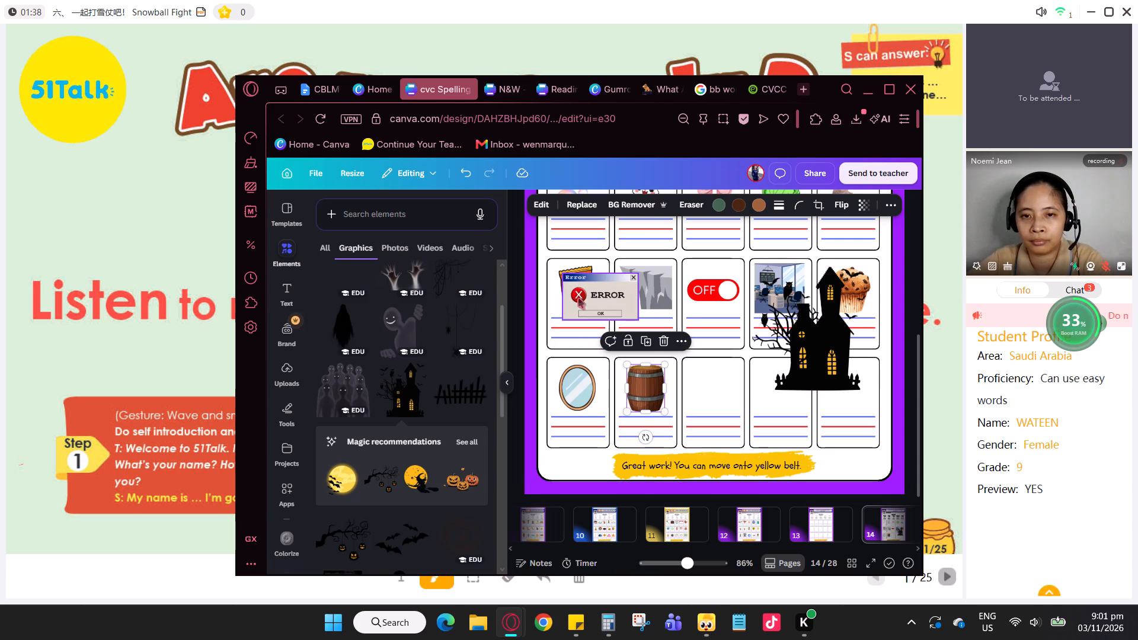
Move the error window graphic into the third box of the bottom row, shrink it to fit and centre it.
drag(581, 298, 704, 391)
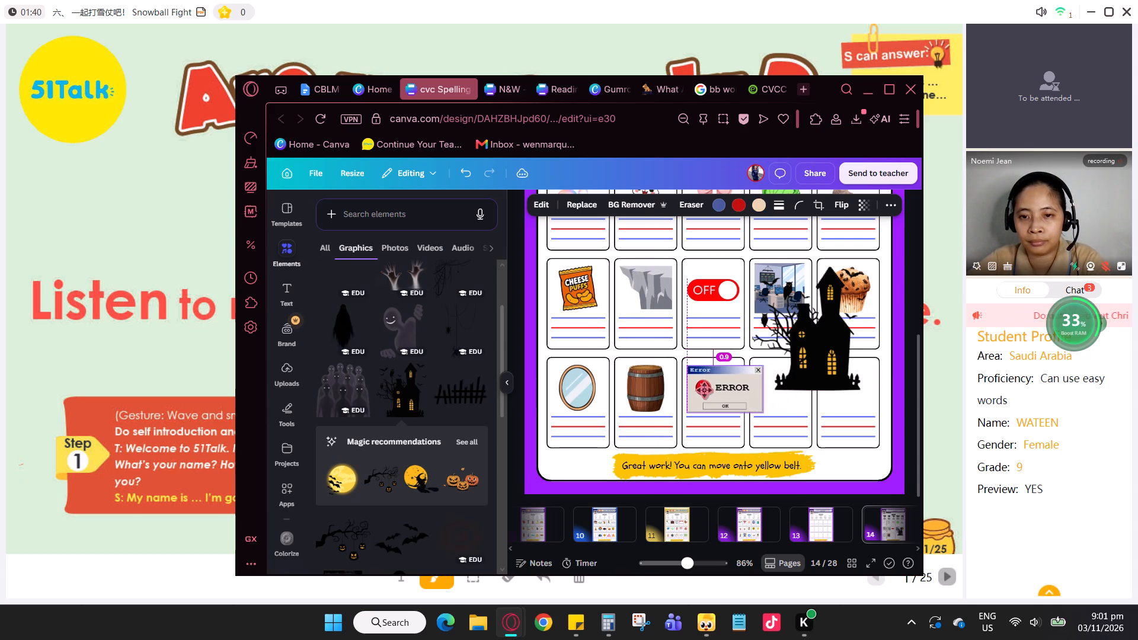
drag(704, 391, 704, 389)
drag(760, 409, 750, 410)
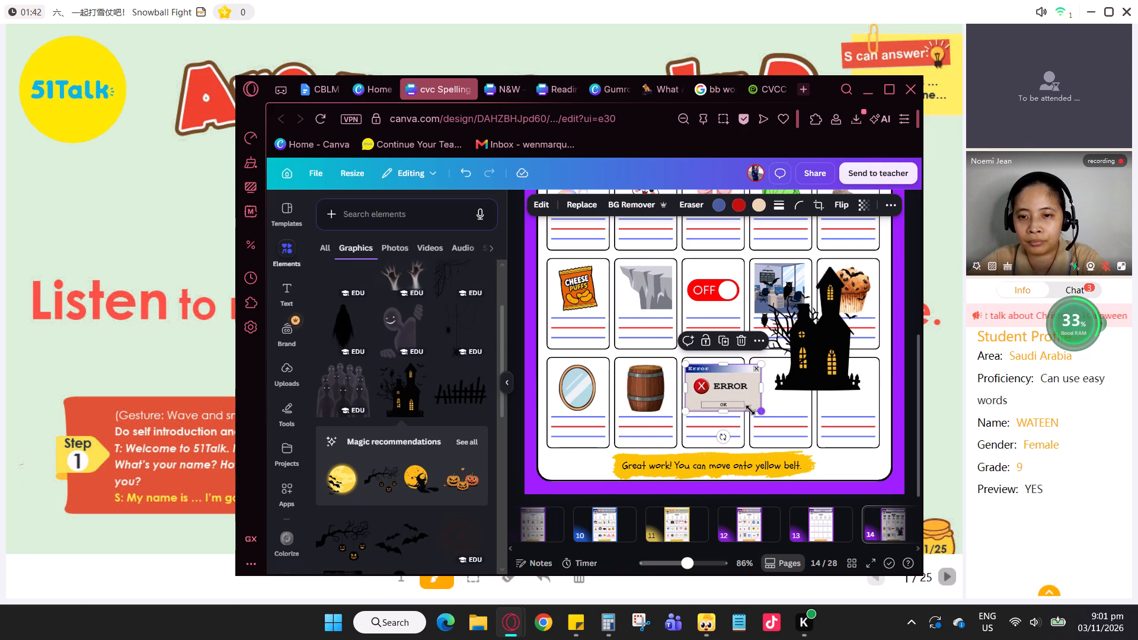
drag(750, 410, 733, 402)
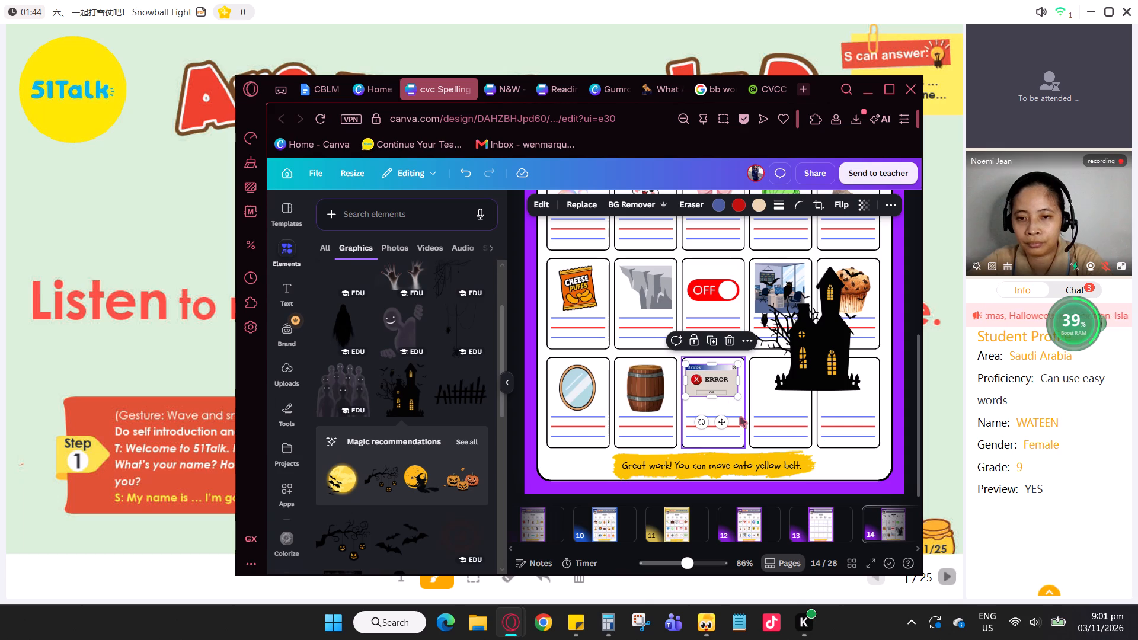
key(0)
key(Right)
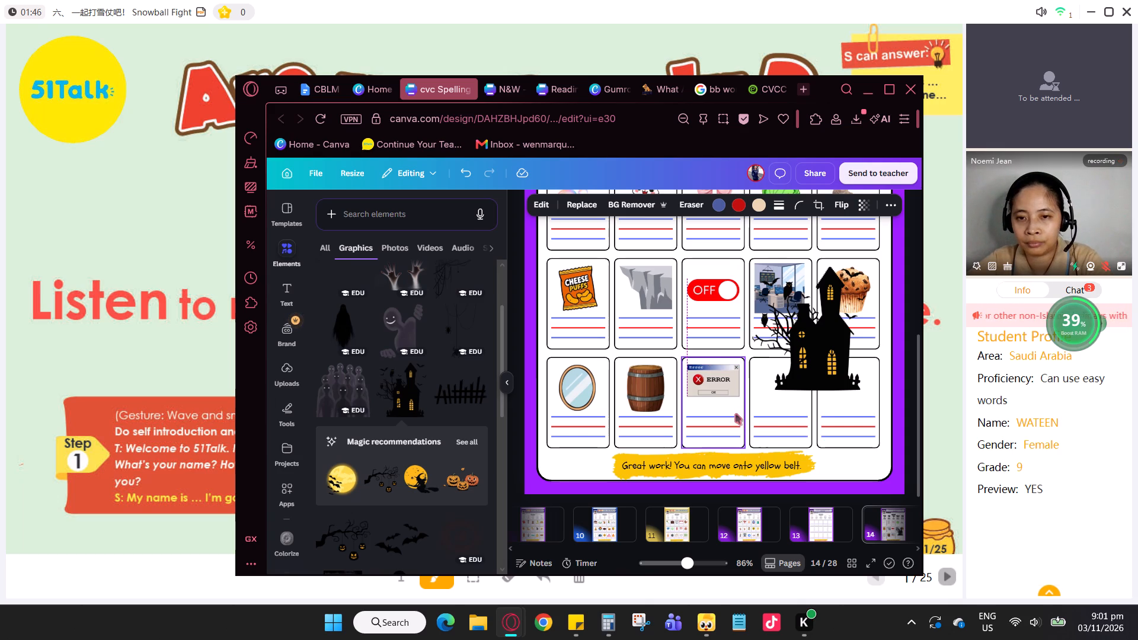
key(Down)
key(Down)
key(Down)
key(Down)
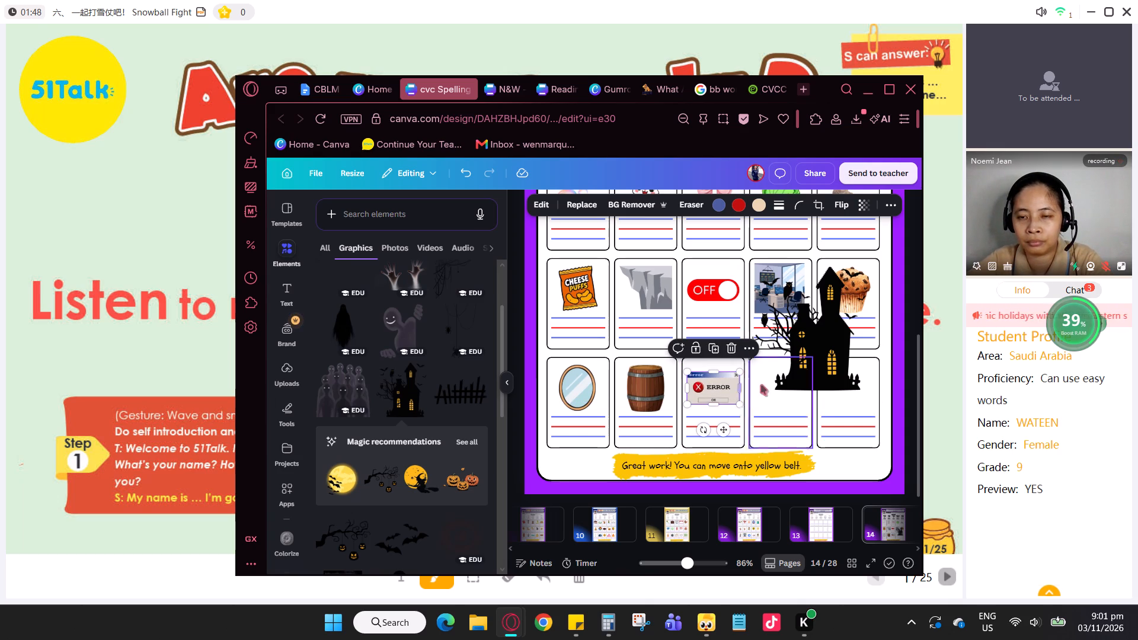
Fit the haunted house into the fourth box of the bottom row at about 2.6 by 2.8 and centre it.
drag(818, 354, 806, 377)
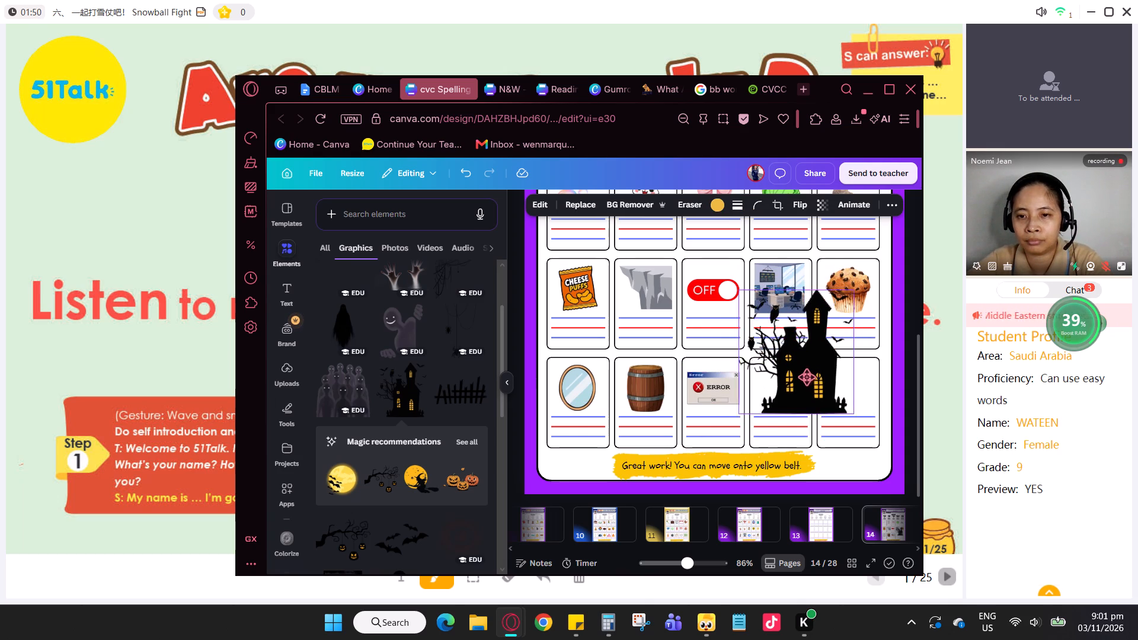
drag(806, 377, 821, 377)
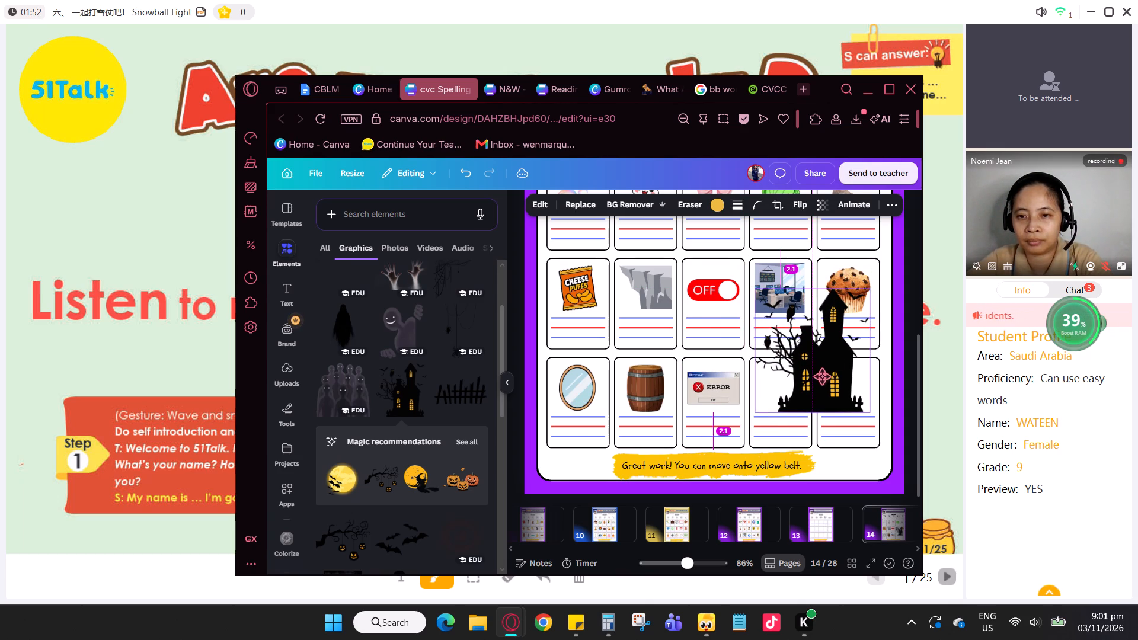
drag(870, 289, 804, 361)
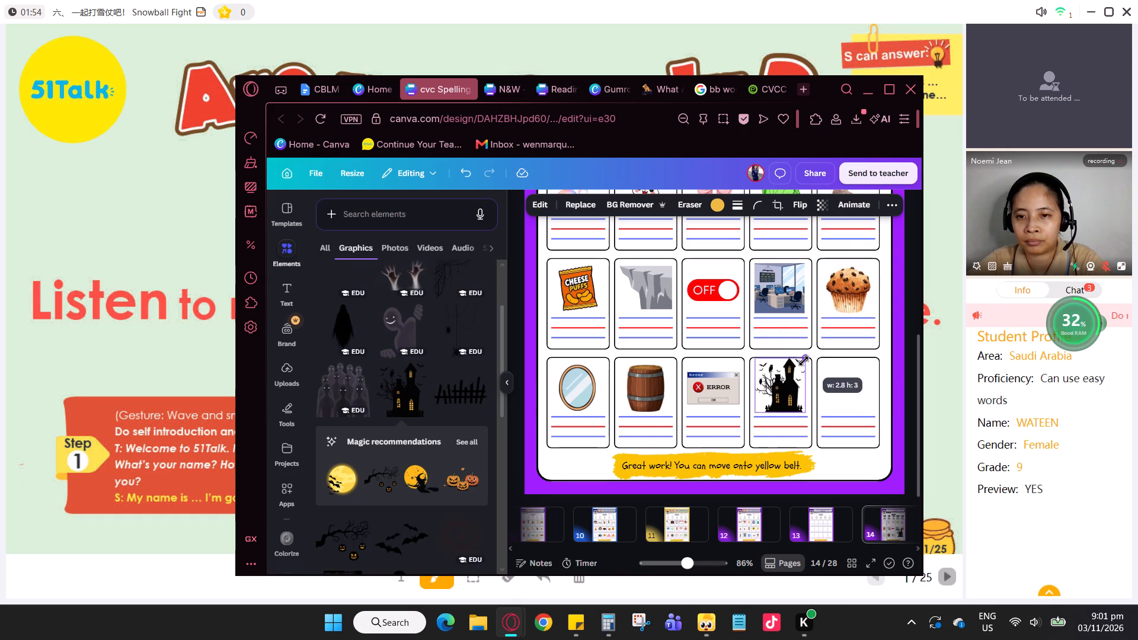
drag(804, 361, 803, 363)
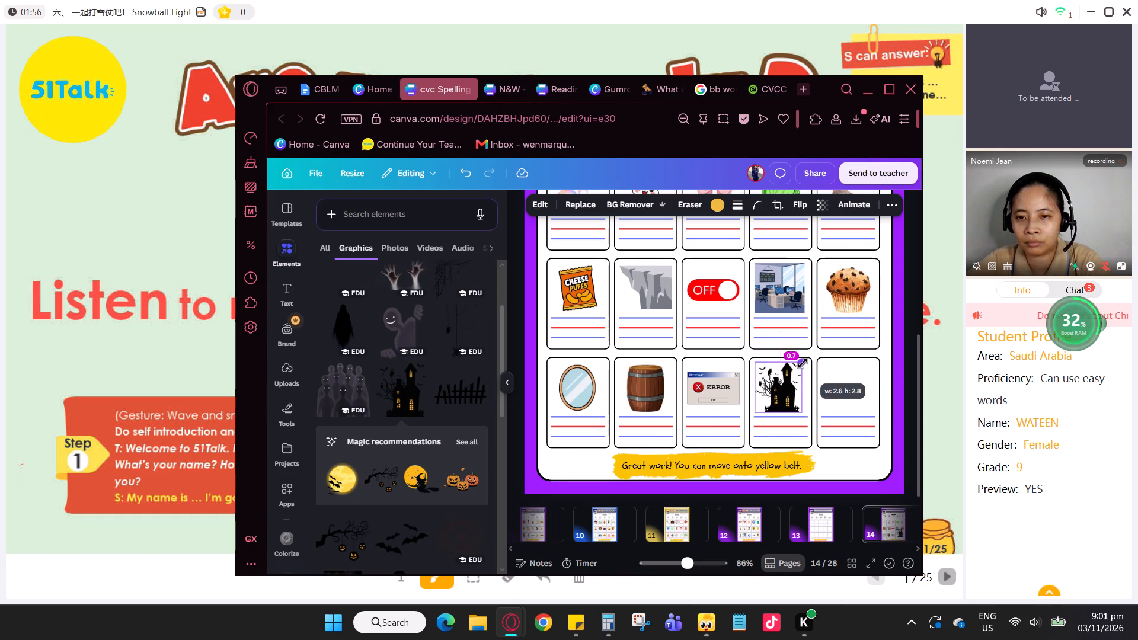
drag(803, 363, 802, 364)
key(Right)
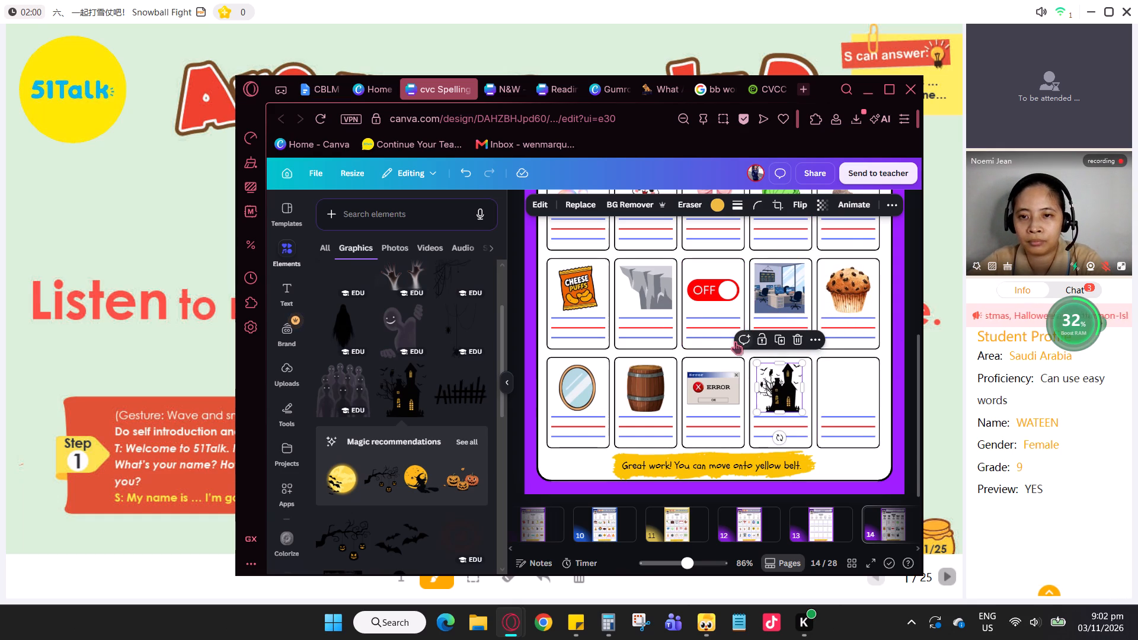
Search the Canva graphics for "current" to find a picture for the last word in the word bank.
scroll(735, 341, up, 1)
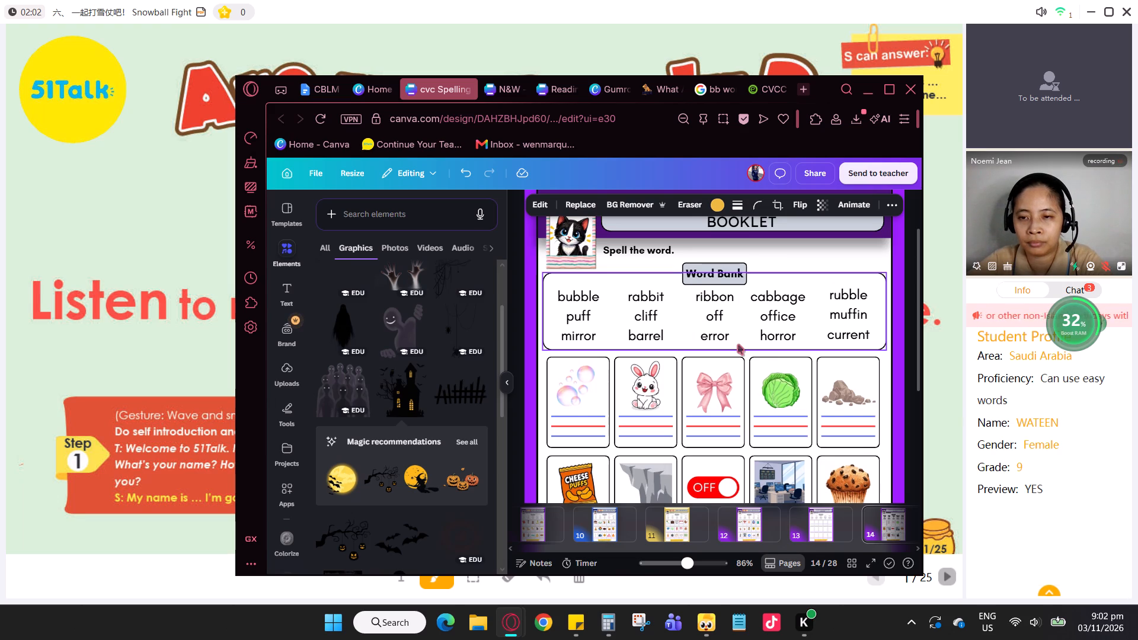
click(405, 204)
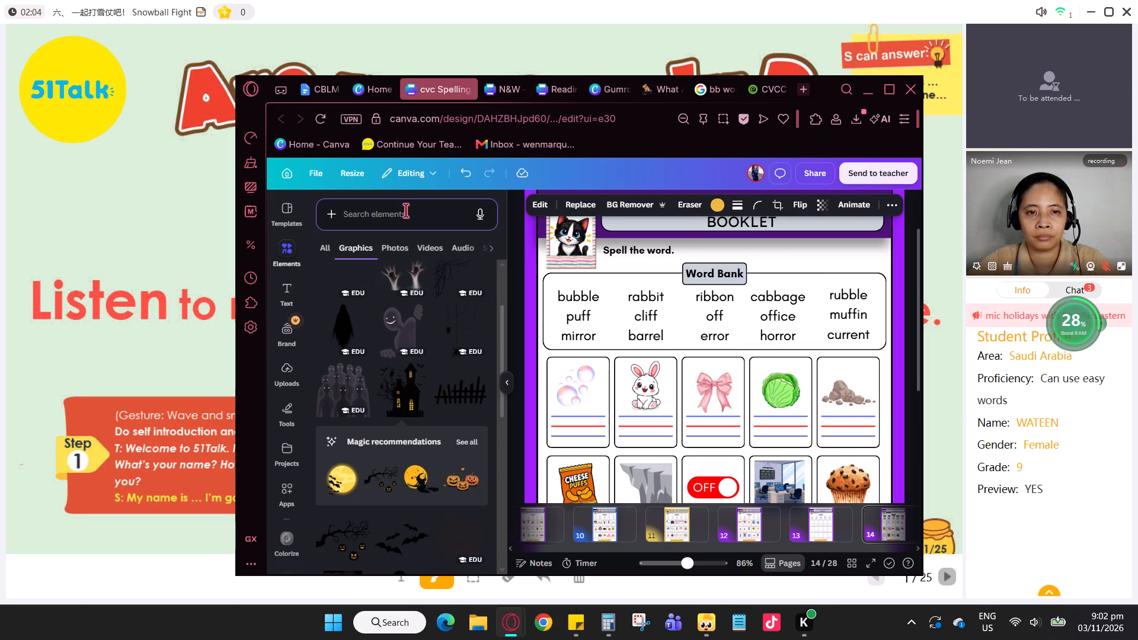
click(405, 210)
text(cu)
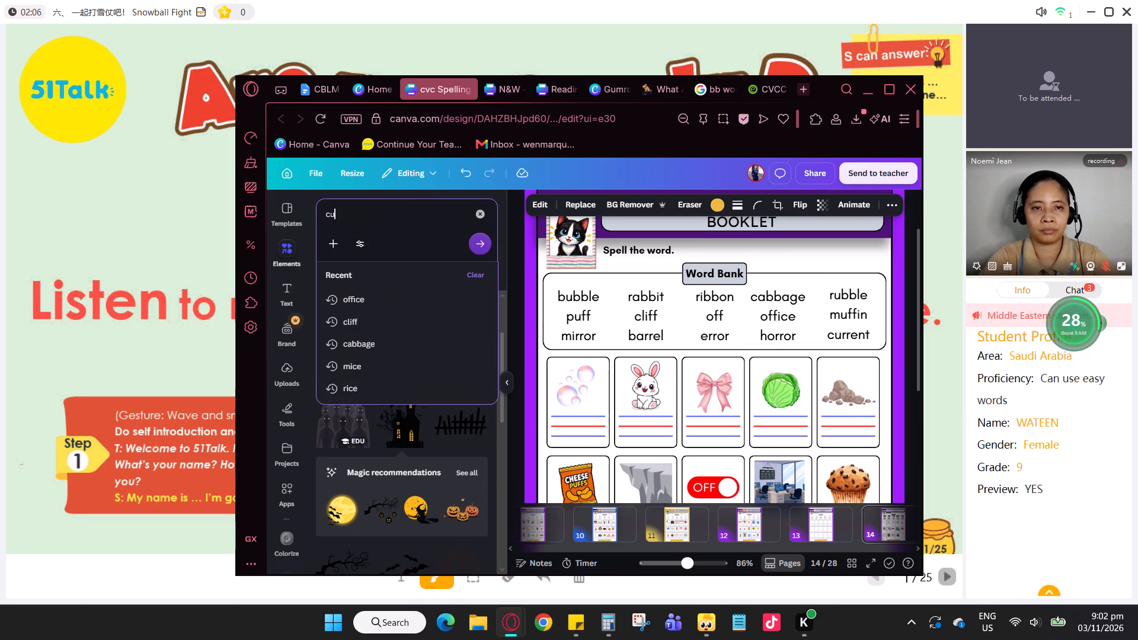
text(rrent)
key(Return)
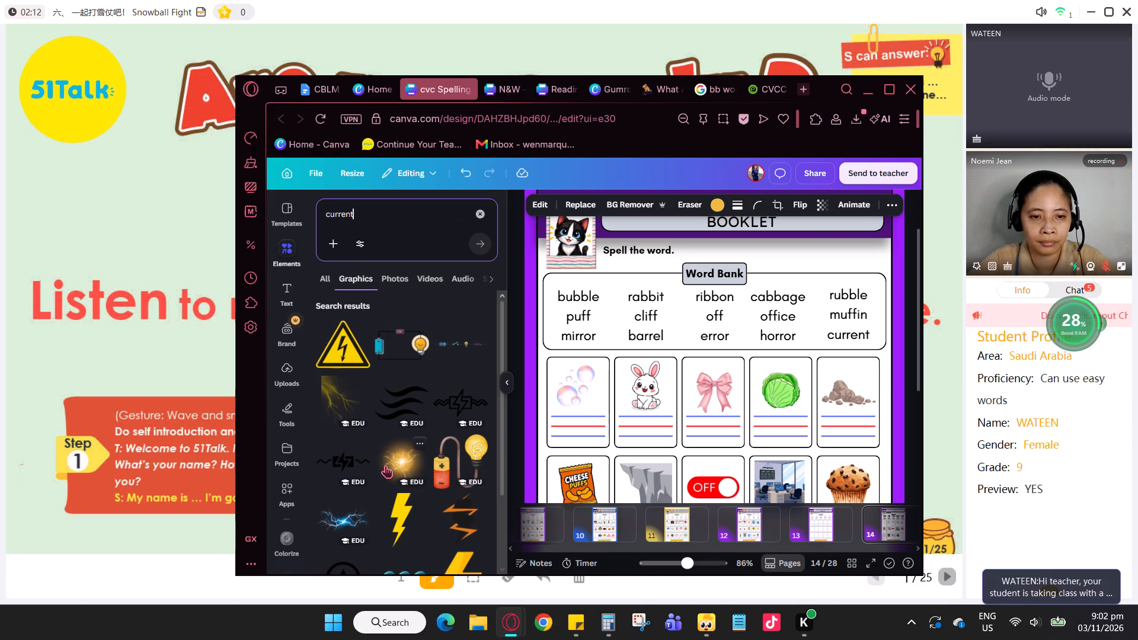
Switch to the 51Talk classroom and turn on the teacher's microphone to start the lesson.
click(1102, 265)
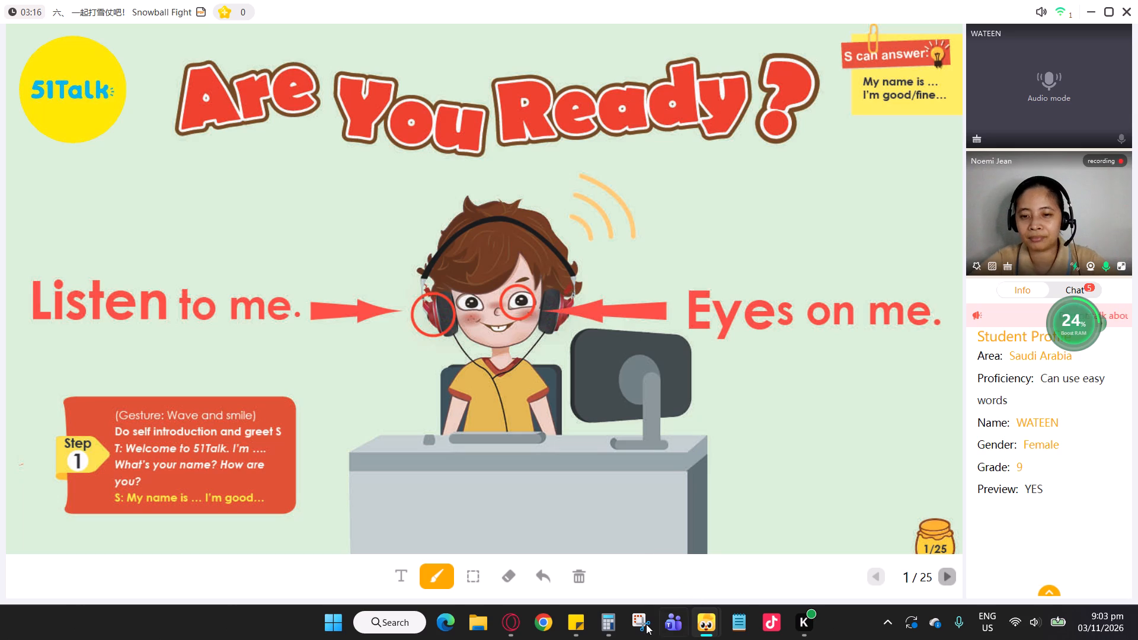
click(711, 582)
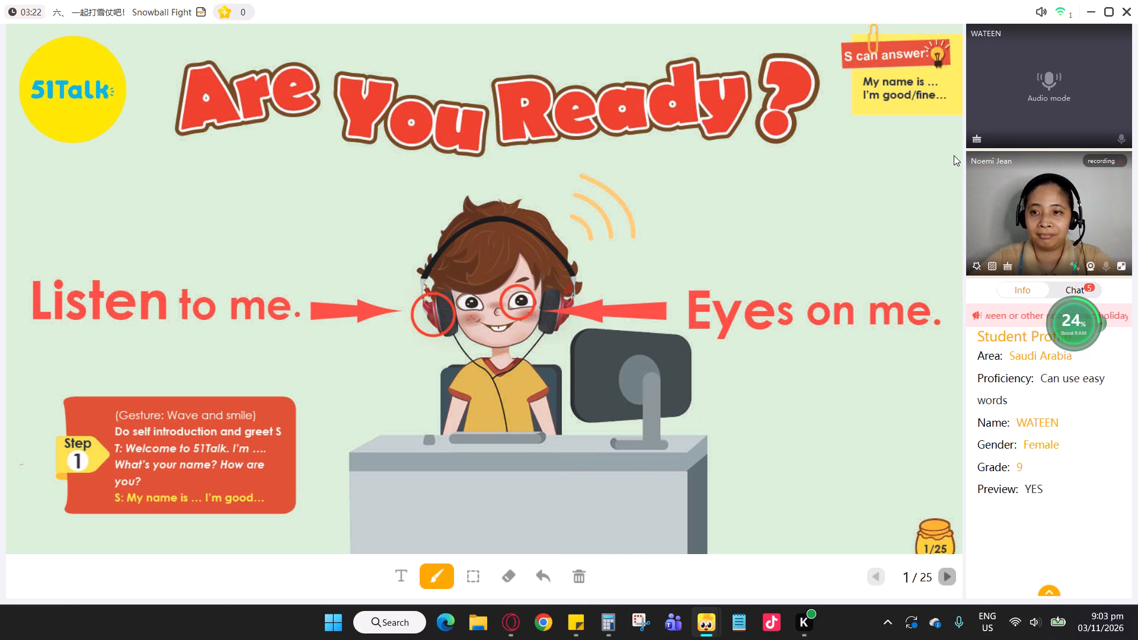
Advance the lesson slides to page 2, the Snowball Fight title page.
click(948, 578)
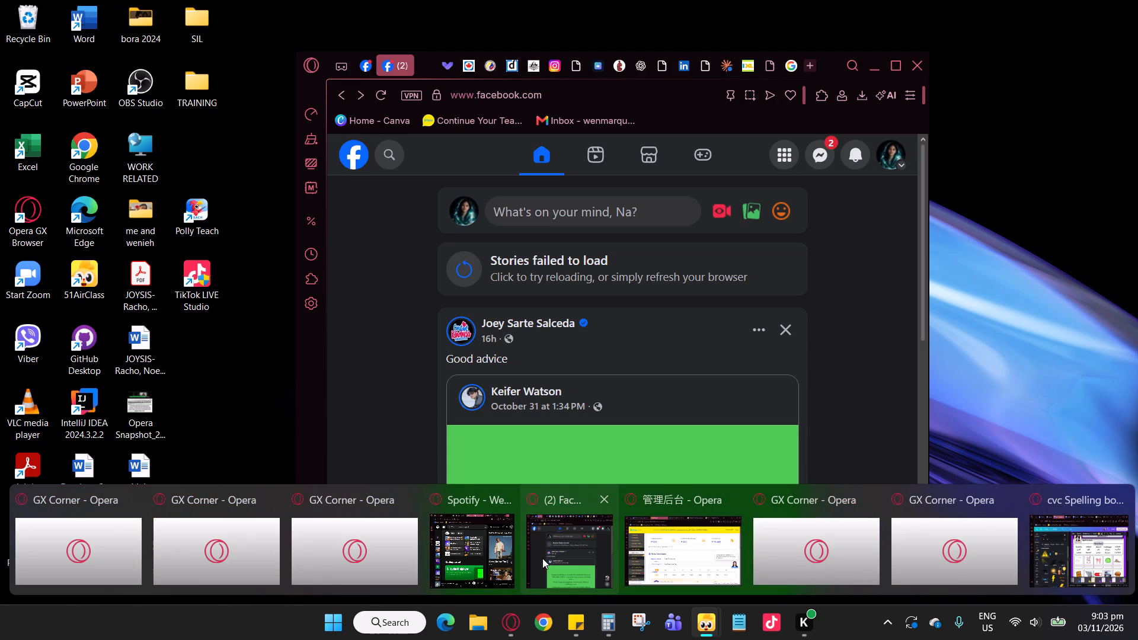
Switch to Facebook in Opera, read the two most recent unread Messenger chats, and minimise the chats and browser.
click(542, 558)
click(824, 159)
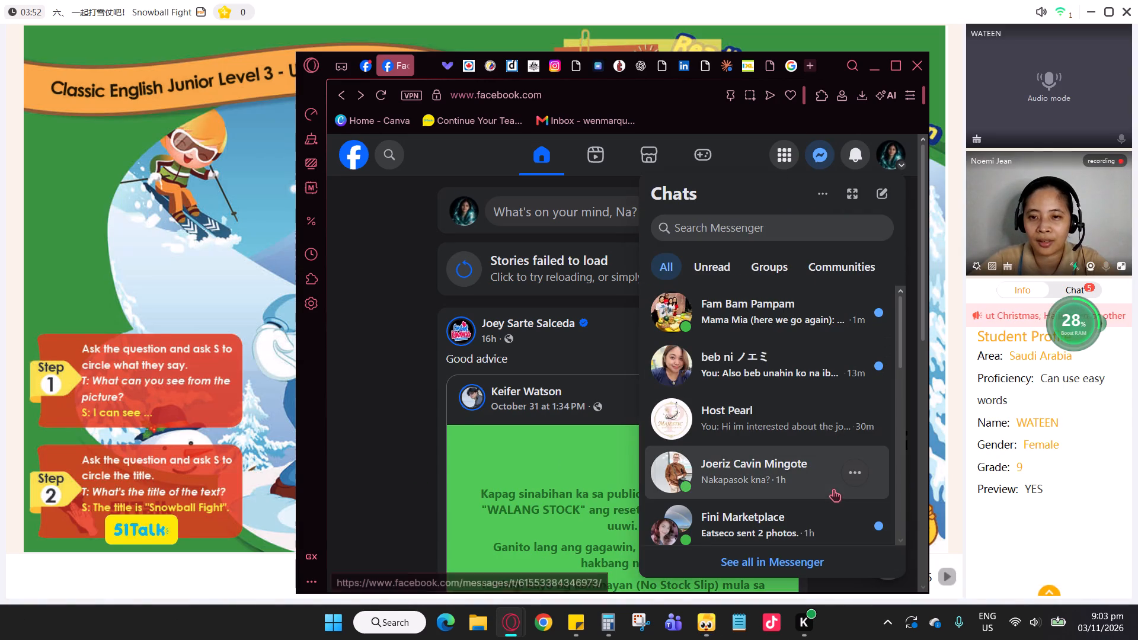
click(762, 380)
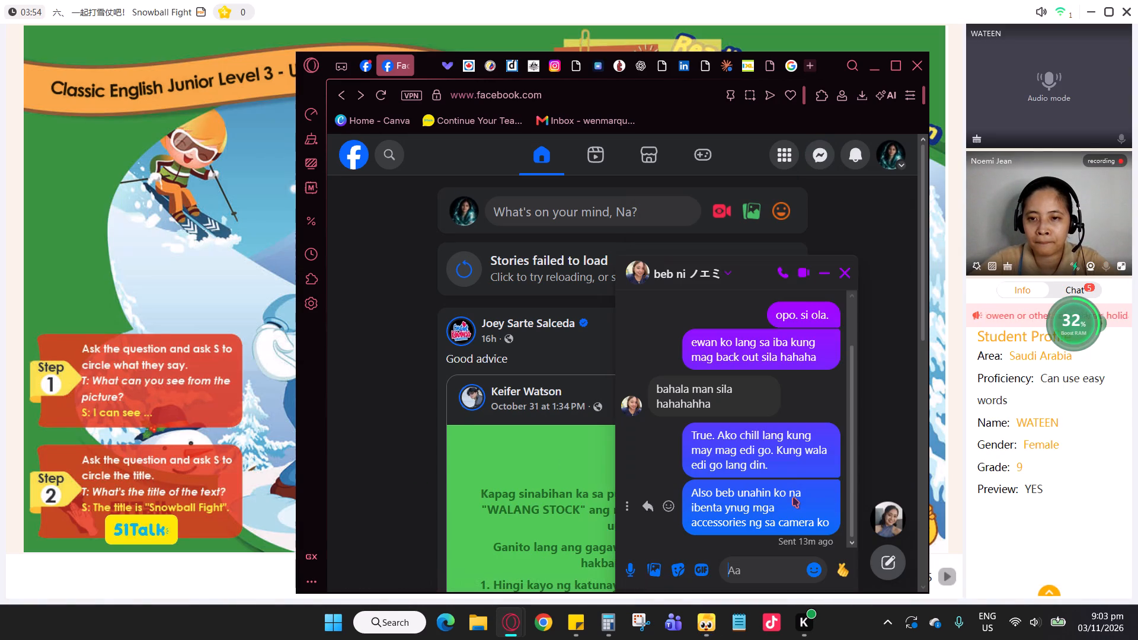
click(824, 275)
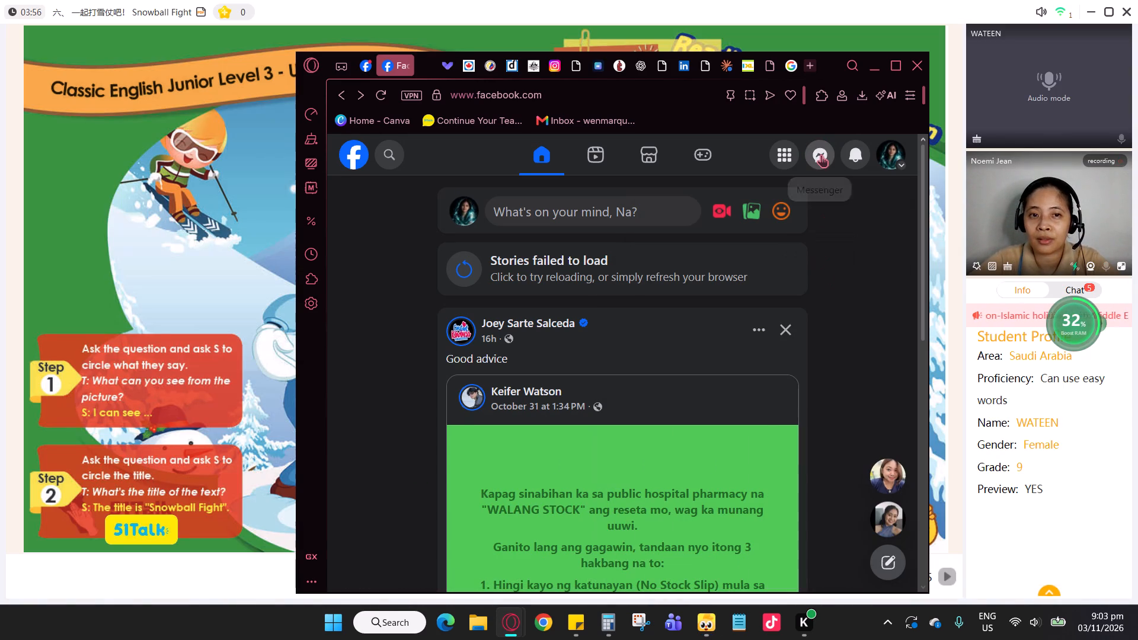
click(821, 155)
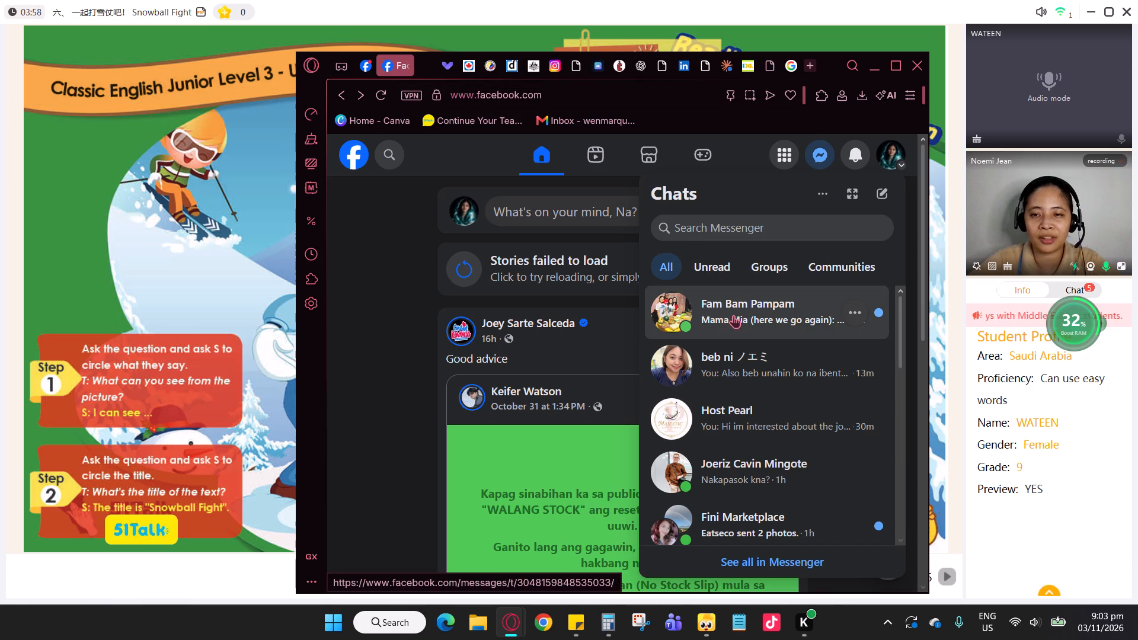
click(733, 315)
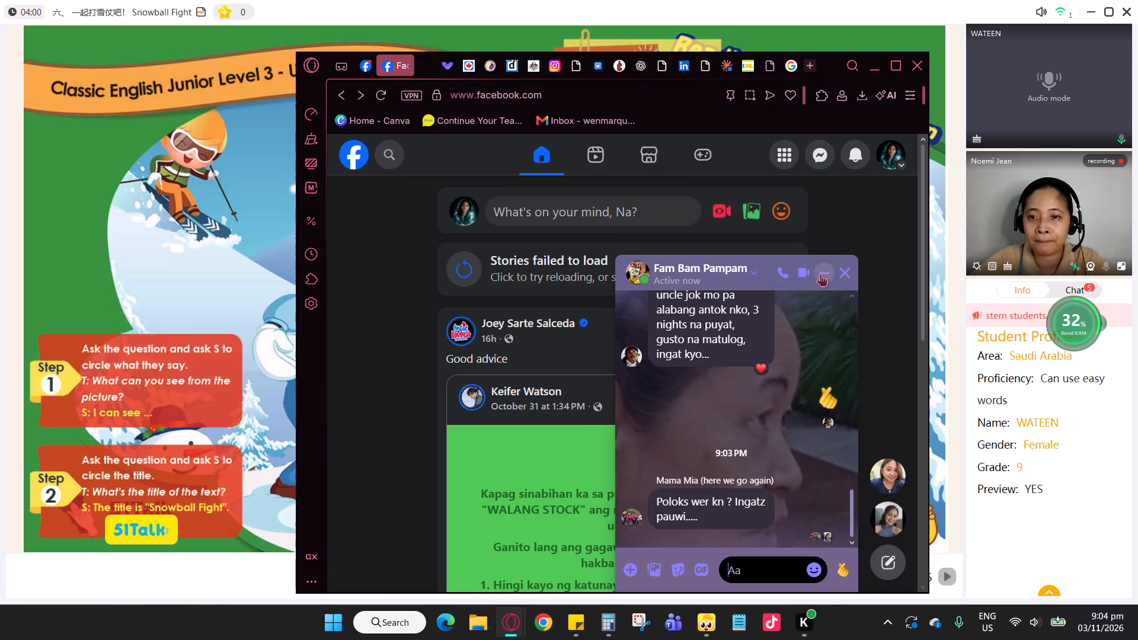
click(820, 274)
click(872, 65)
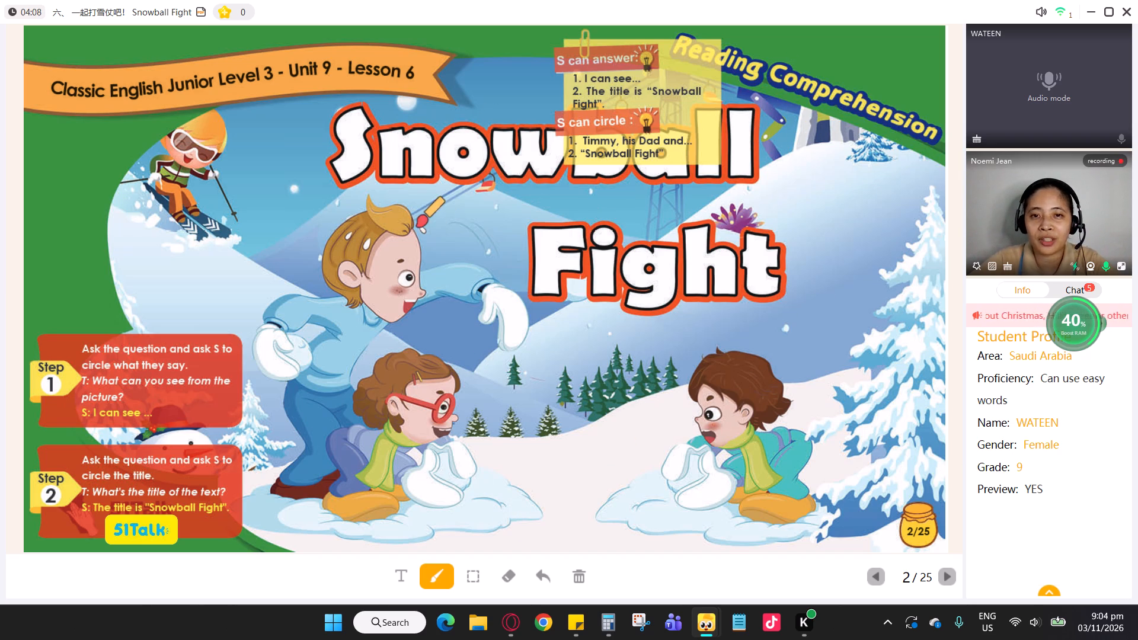
Advance to slide 3 and underline "Snowball fight" and the words "suggest", "dangerous", "field" and "sled" with the brush.
click(943, 577)
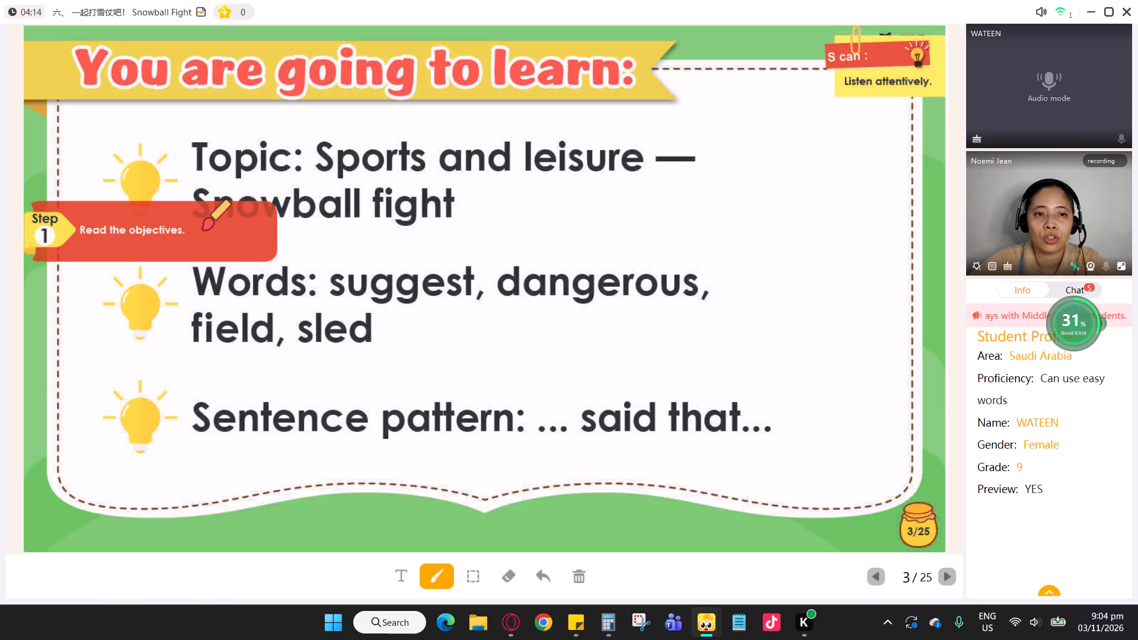
drag(200, 232, 427, 231)
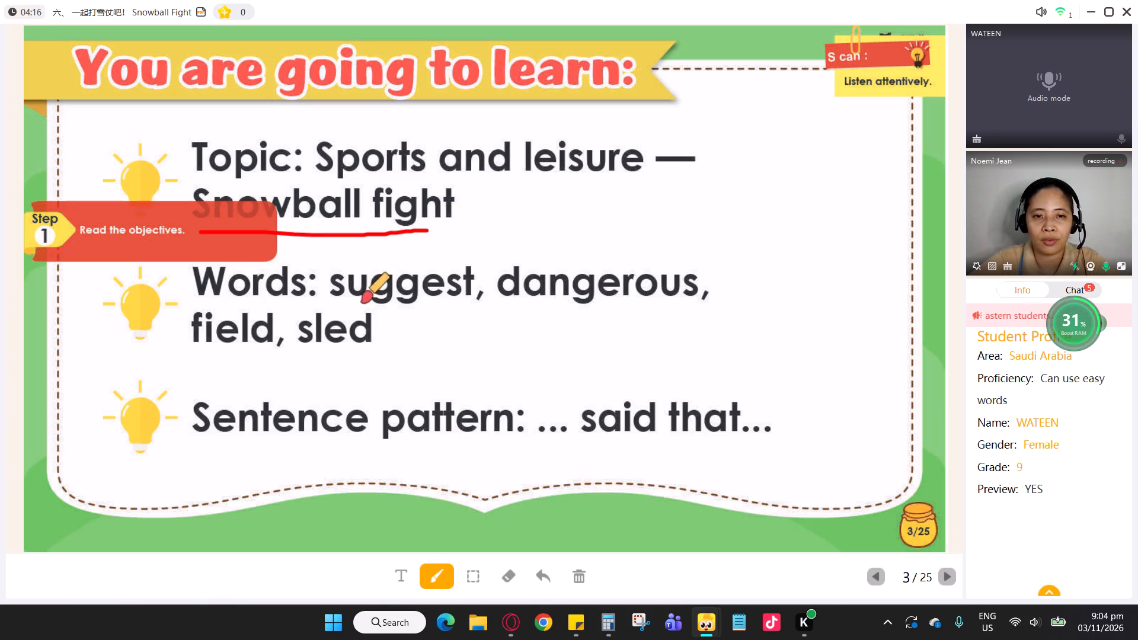
drag(338, 307, 460, 303)
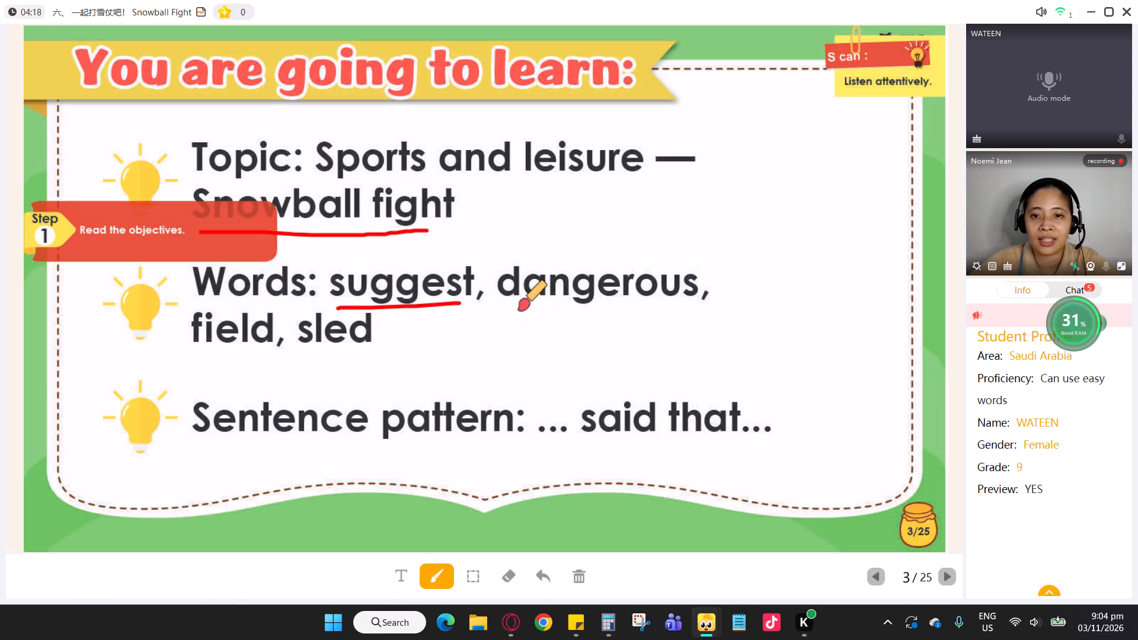
drag(517, 312, 684, 309)
drag(201, 360, 279, 357)
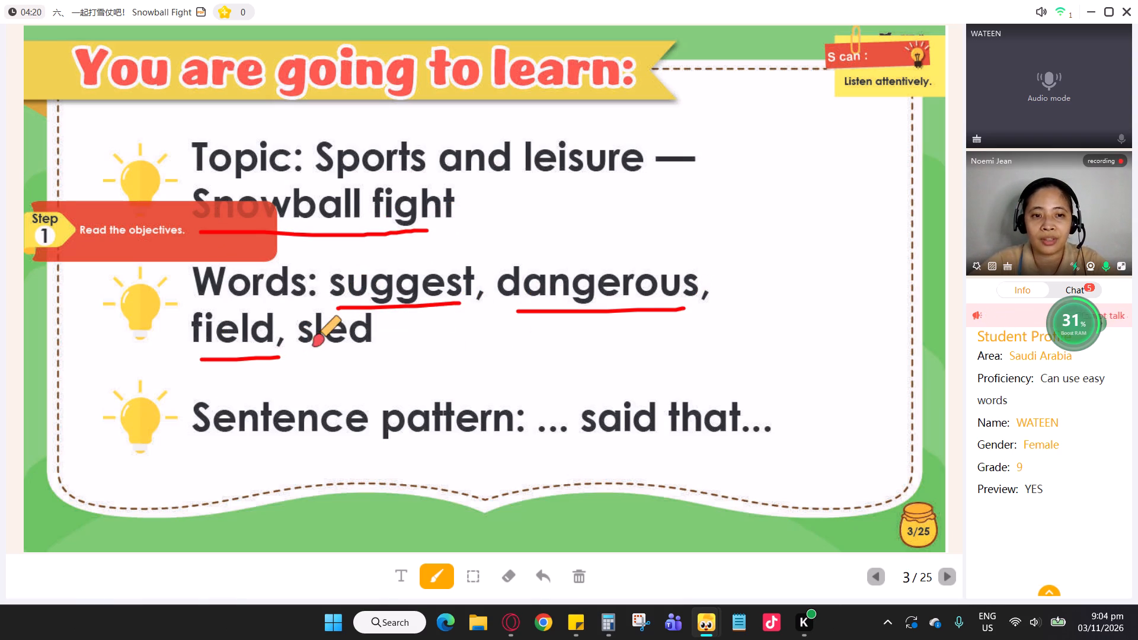
drag(297, 353, 376, 350)
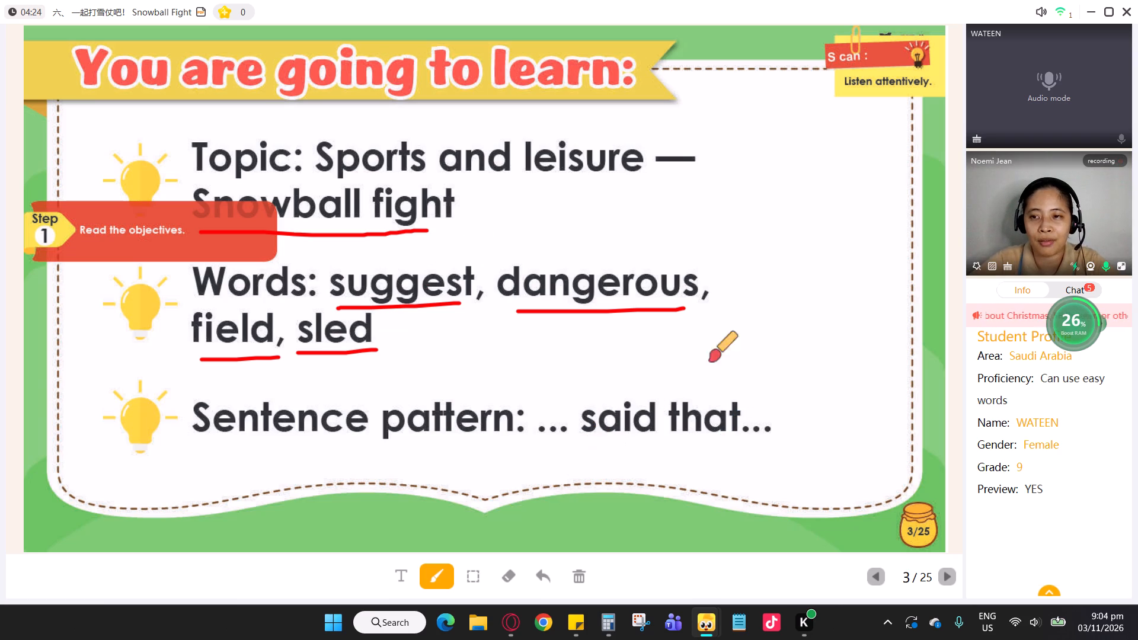
Send the student the chat message "suggest, dangerous, field, sled".
click(1080, 286)
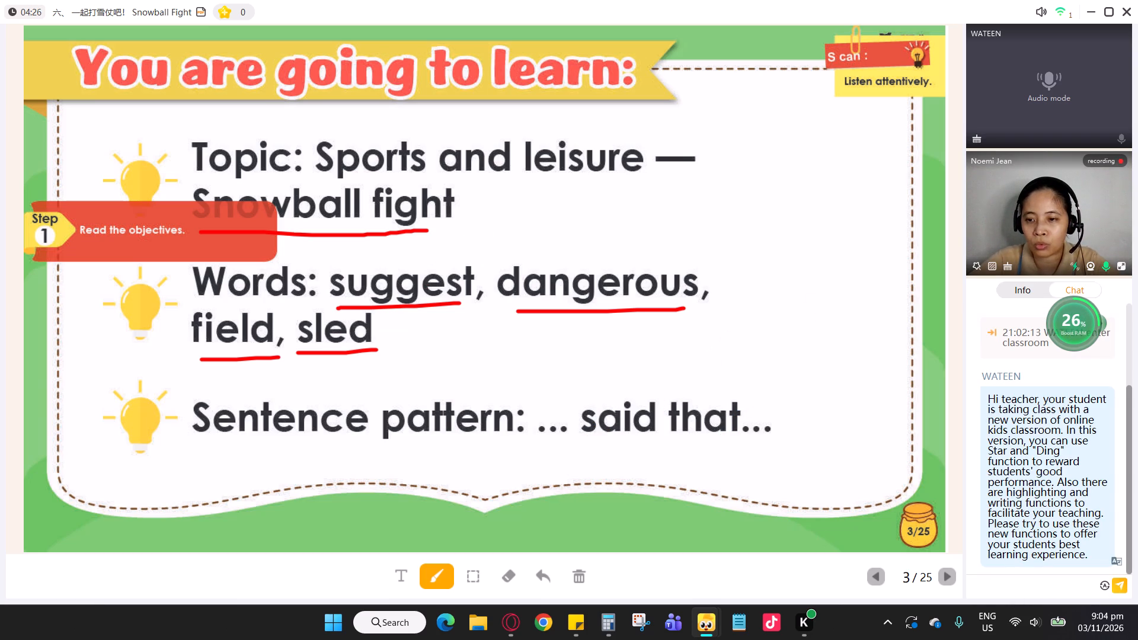
click(1014, 590)
text(suggesn)
key(BackSpace)
key(t)
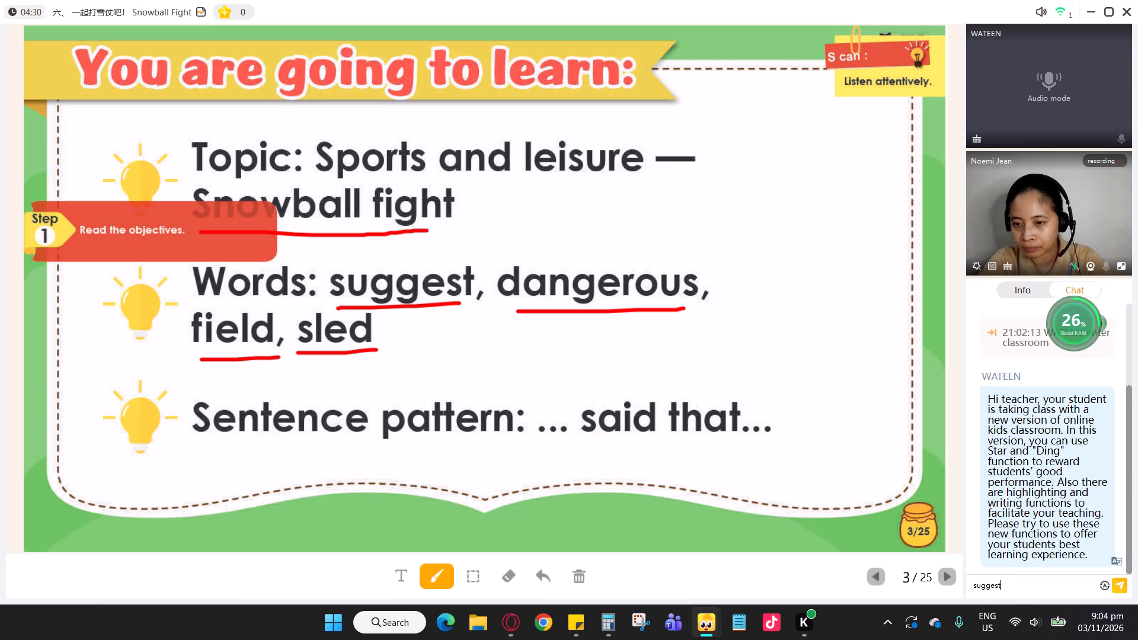
text(,)
key(space)
text(dangerous)
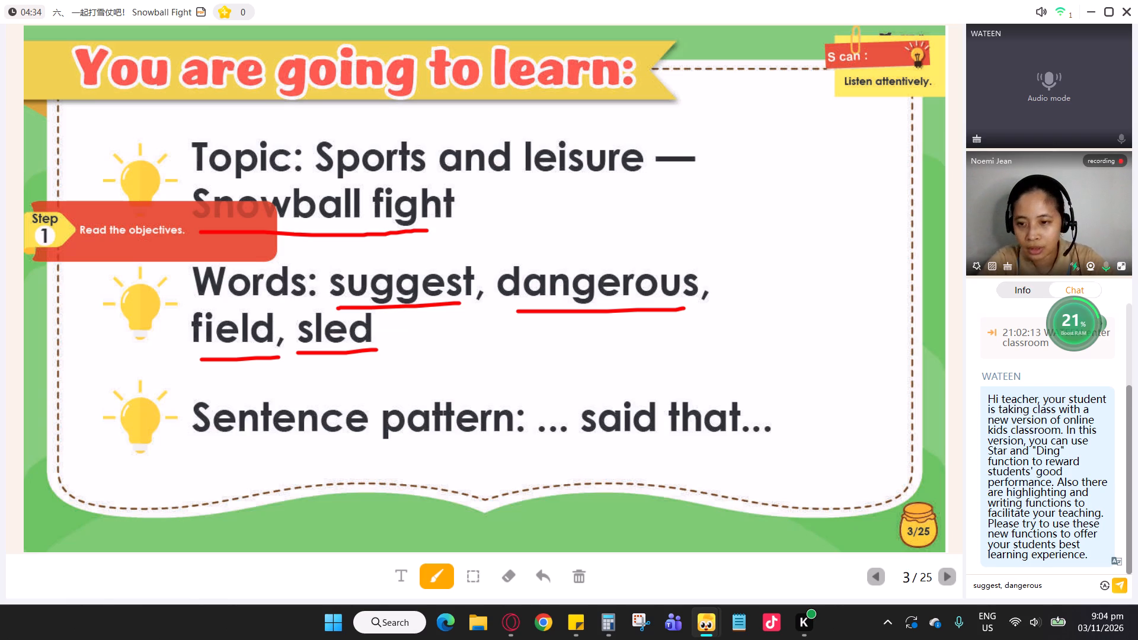
text(,)
key(space)
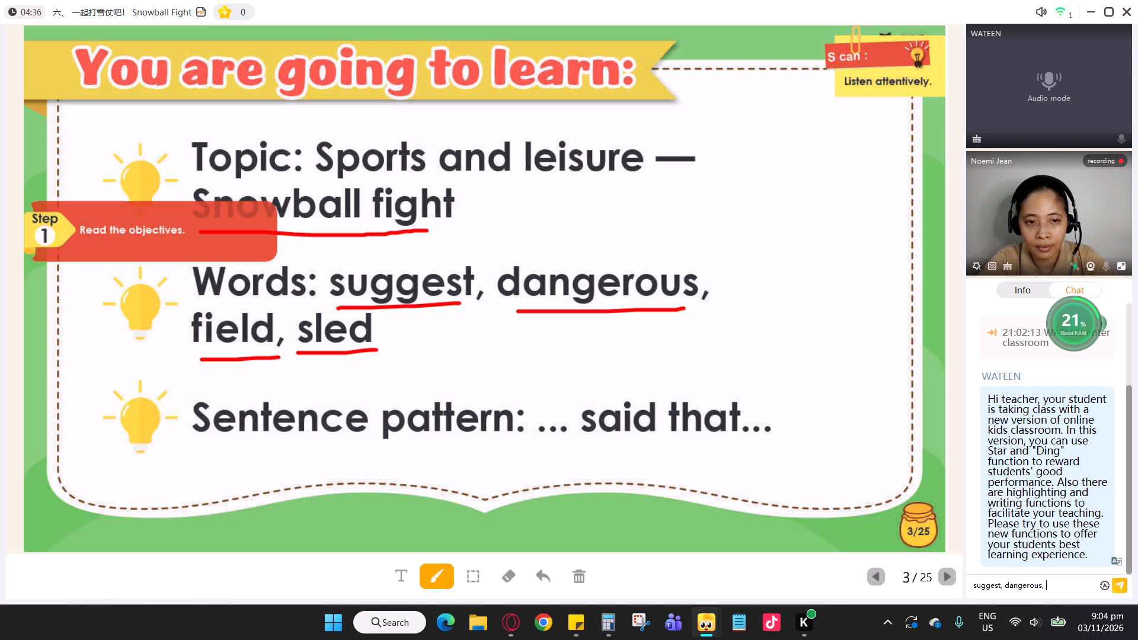
text(field,)
key(space)
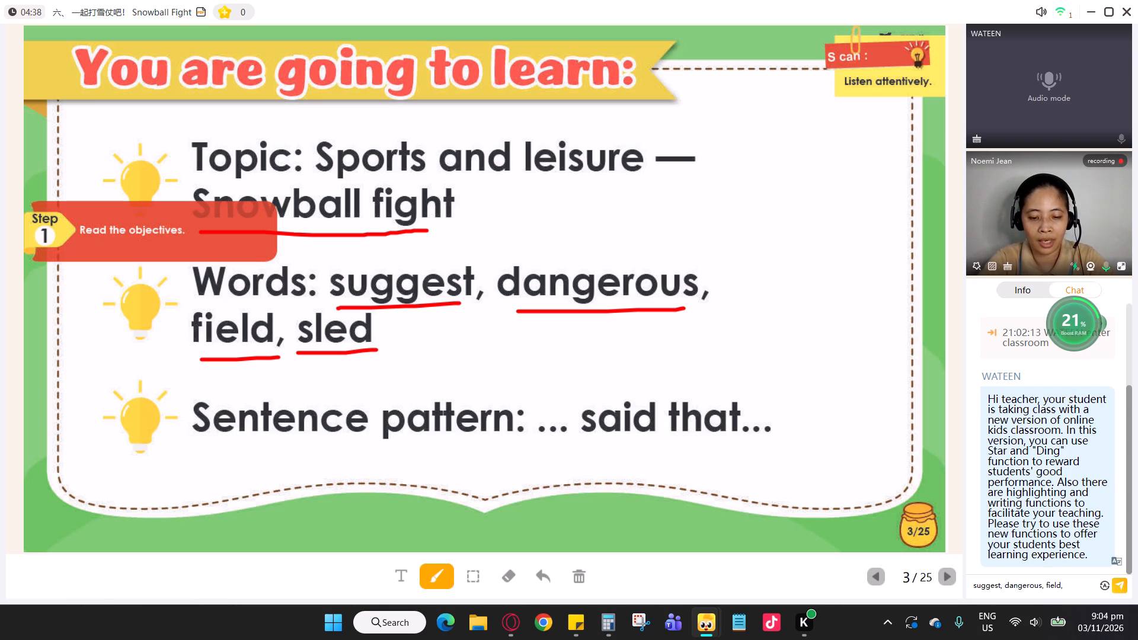
text(sled)
key(Return)
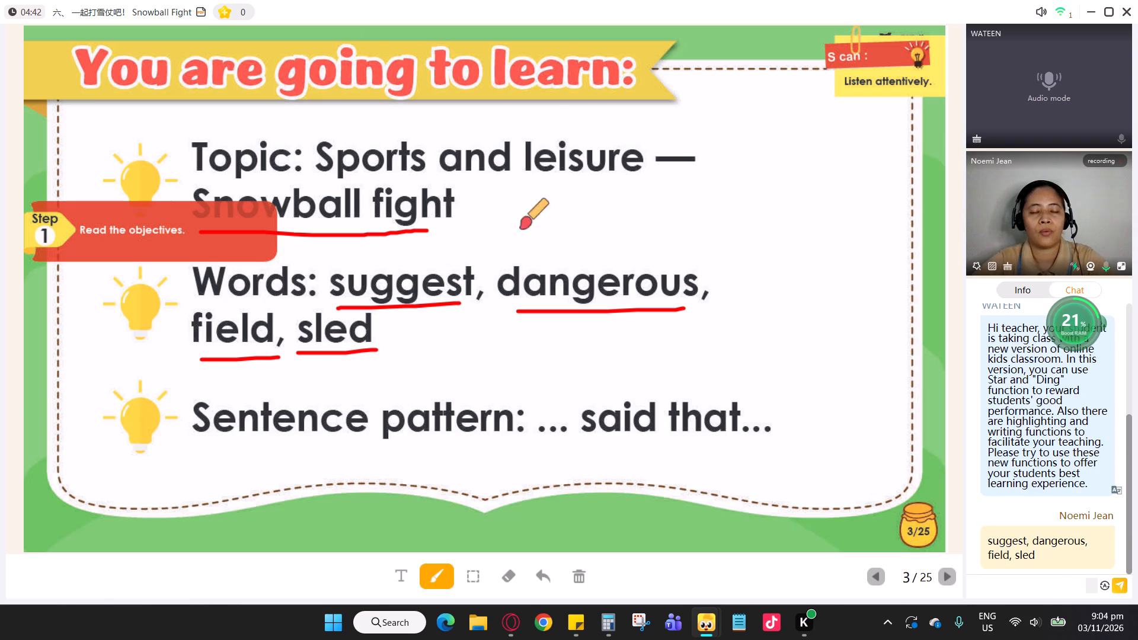
Advance to the Sing a Song slide and draw a large red X across the song lyrics.
click(942, 581)
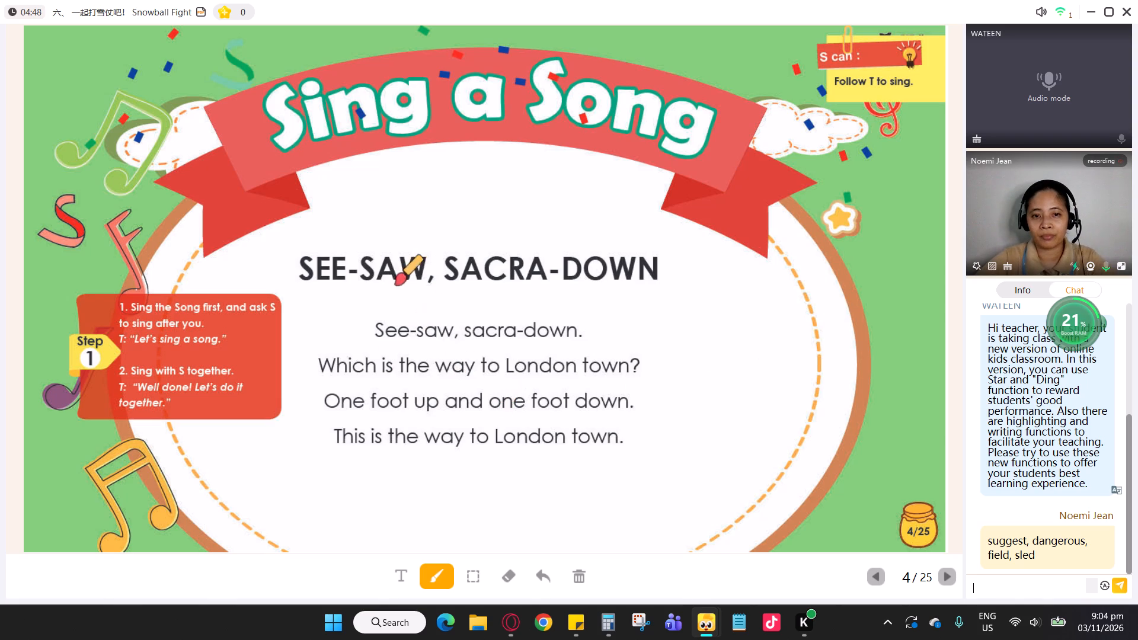
drag(387, 284, 539, 403)
drag(533, 286, 374, 428)
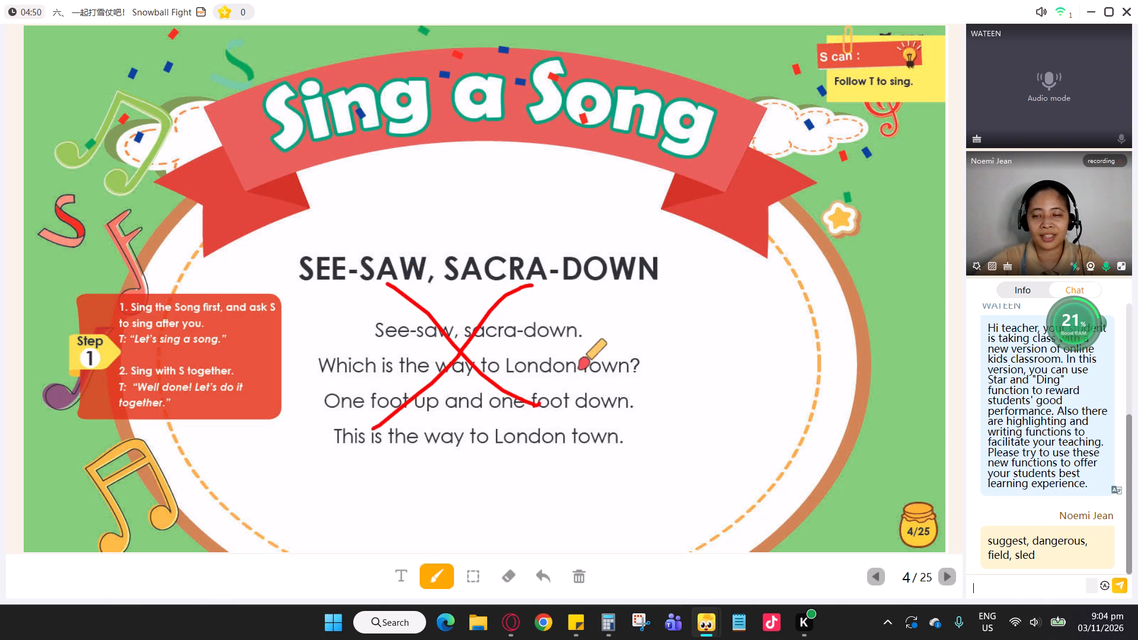
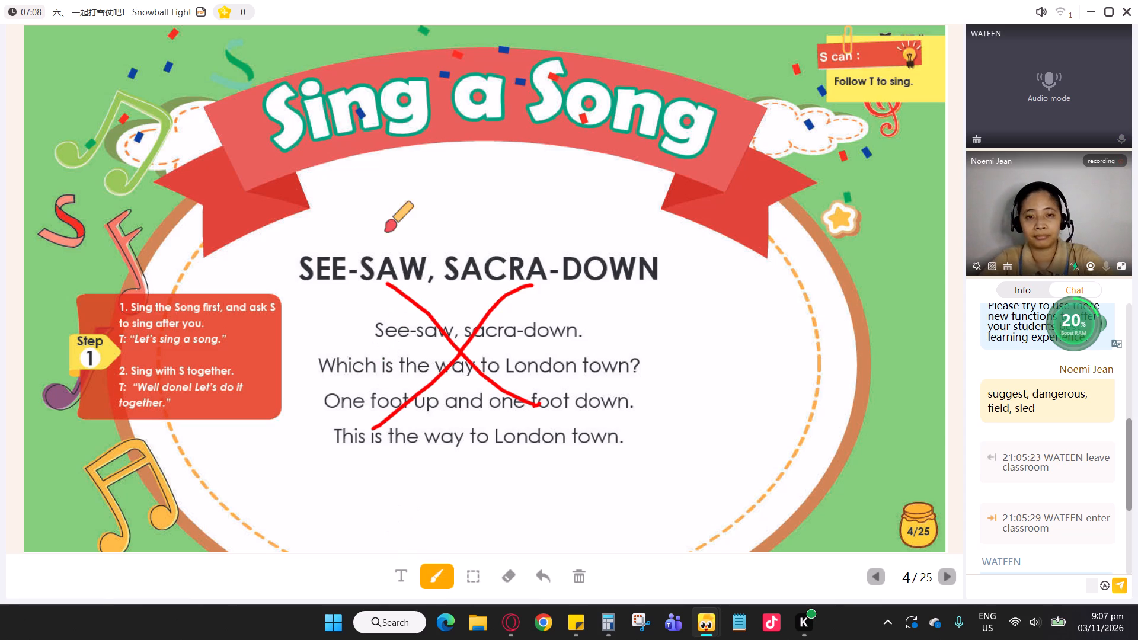
Advance past the Let's prepare slide to the suggest slide, box "sug·gest" in red and underline both of its syllables.
click(742, 580)
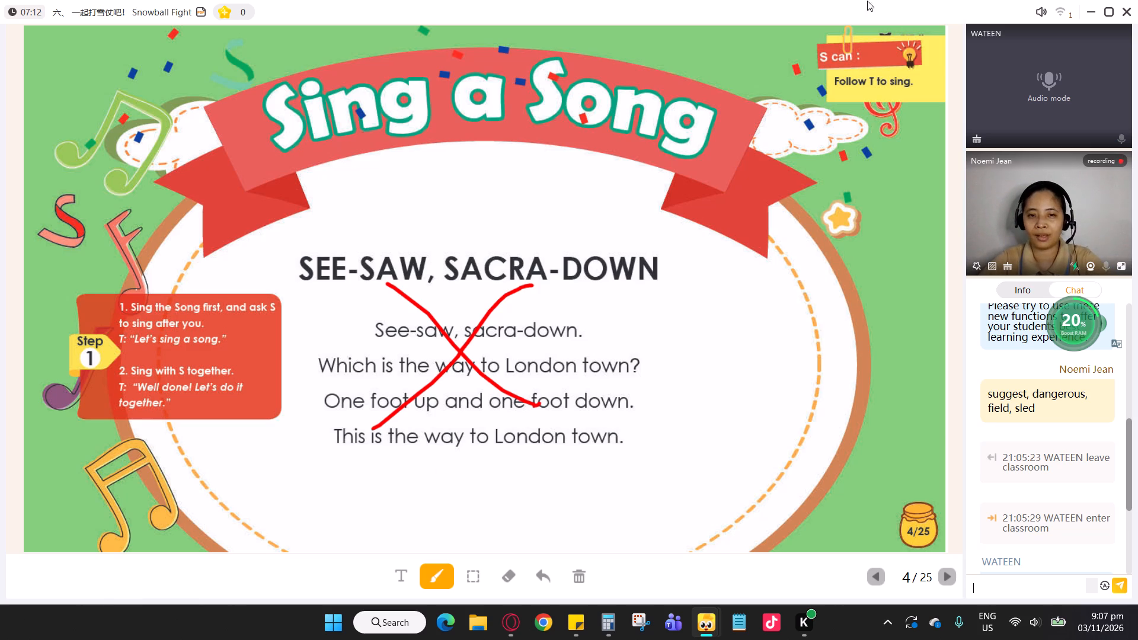
click(949, 577)
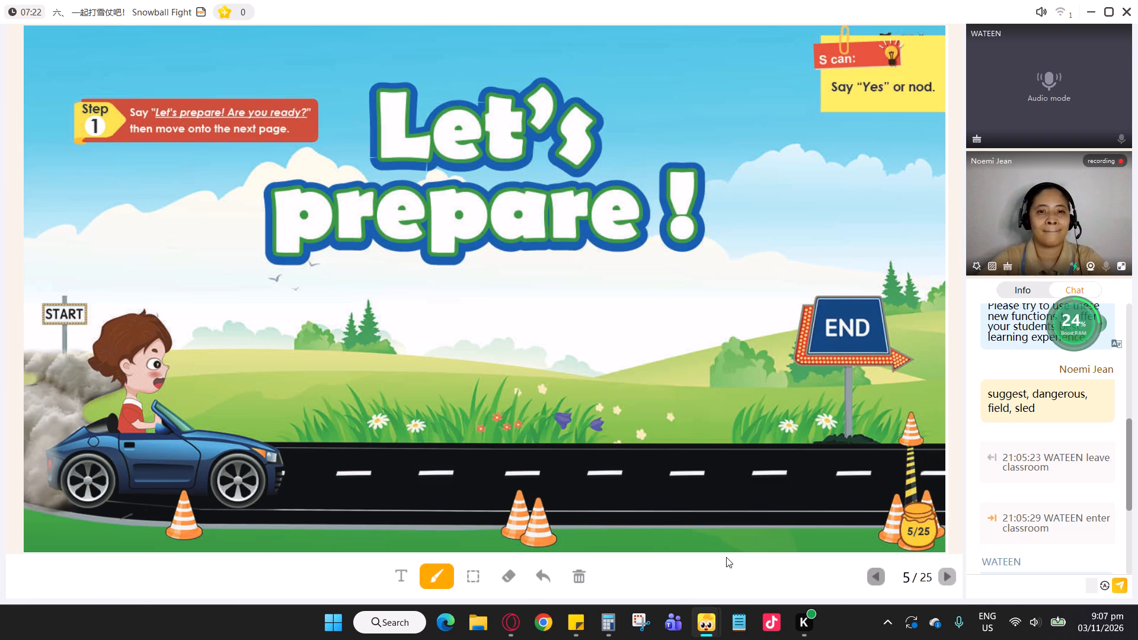
click(948, 575)
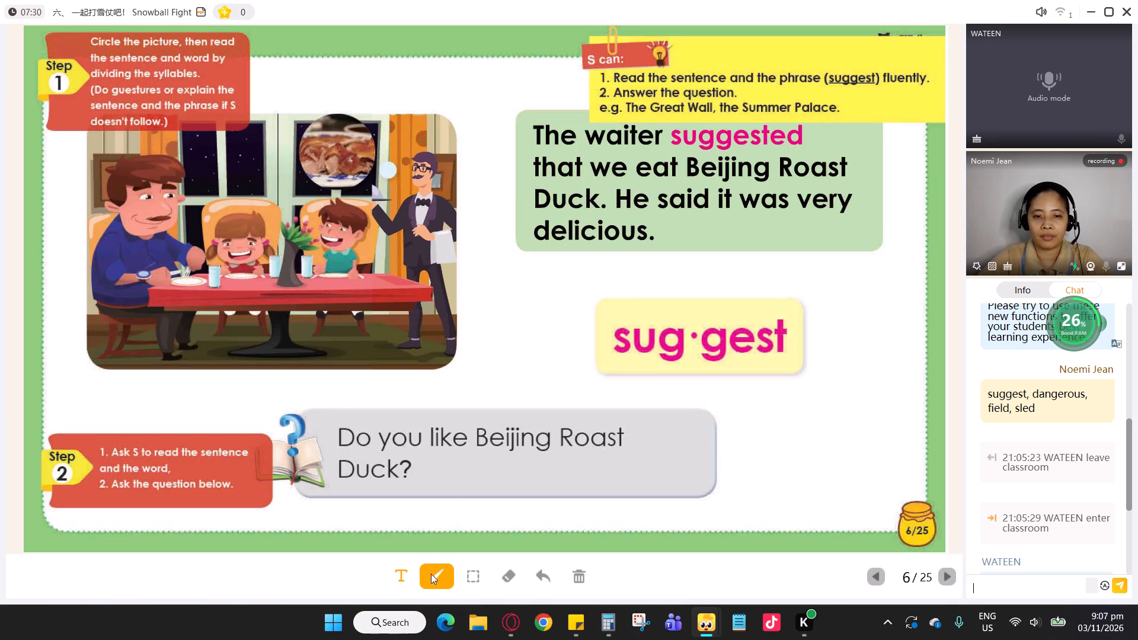
click(469, 578)
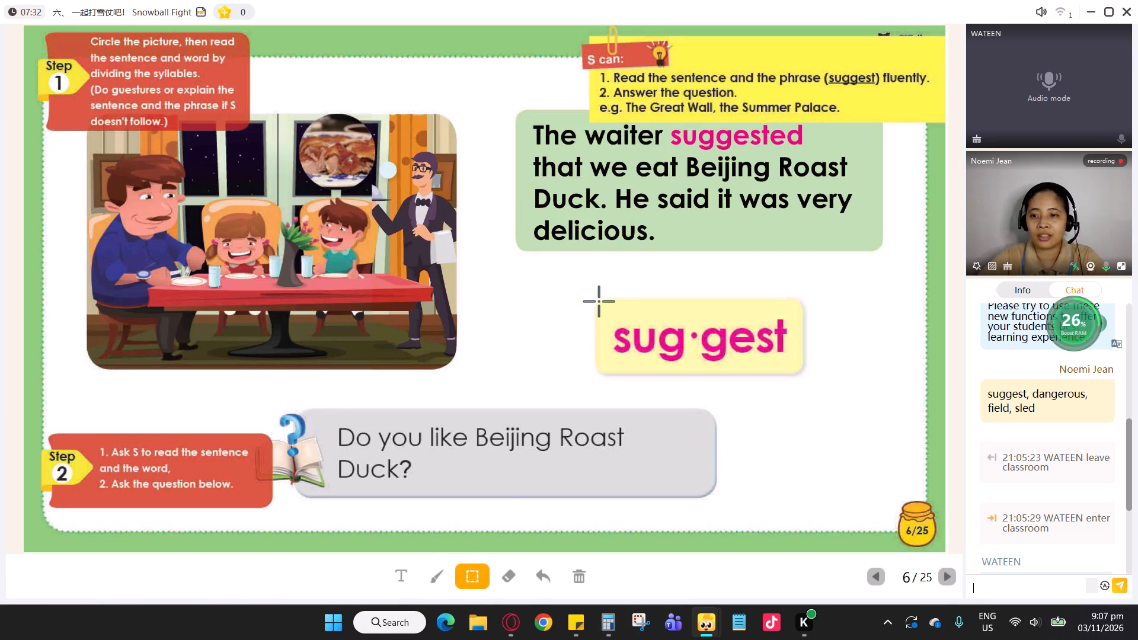
drag(597, 300, 807, 370)
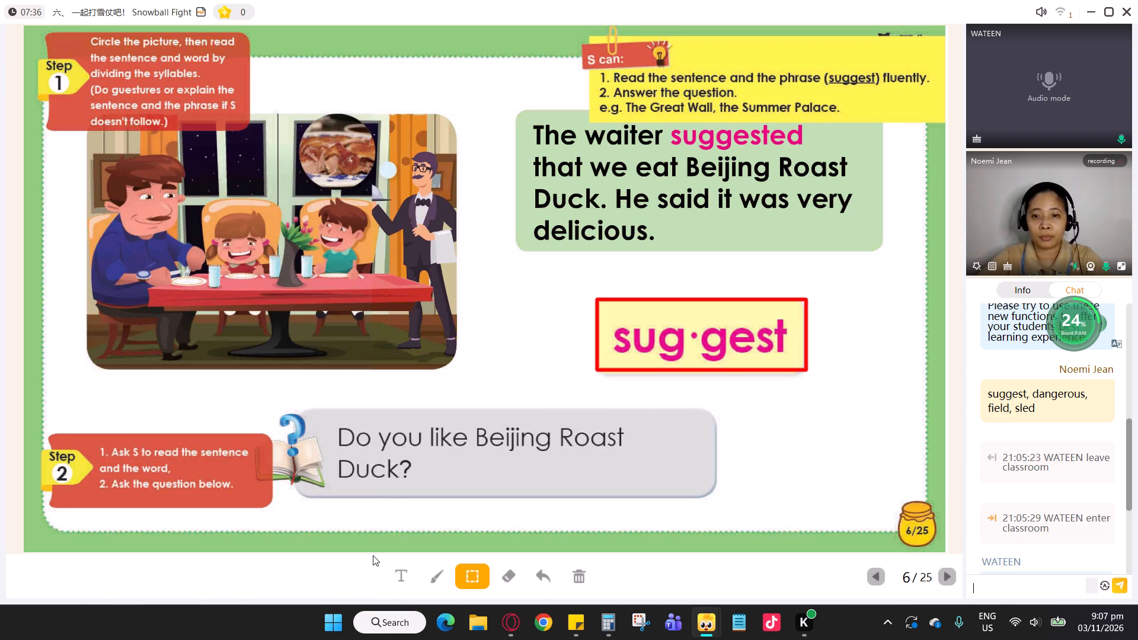
click(432, 577)
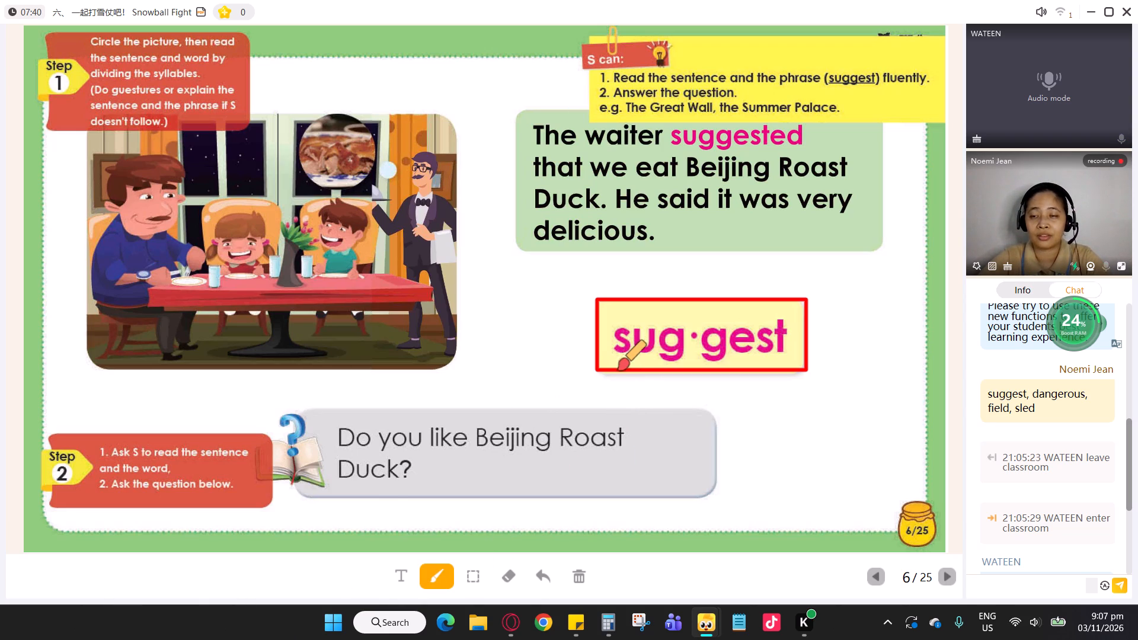
drag(621, 357, 654, 357)
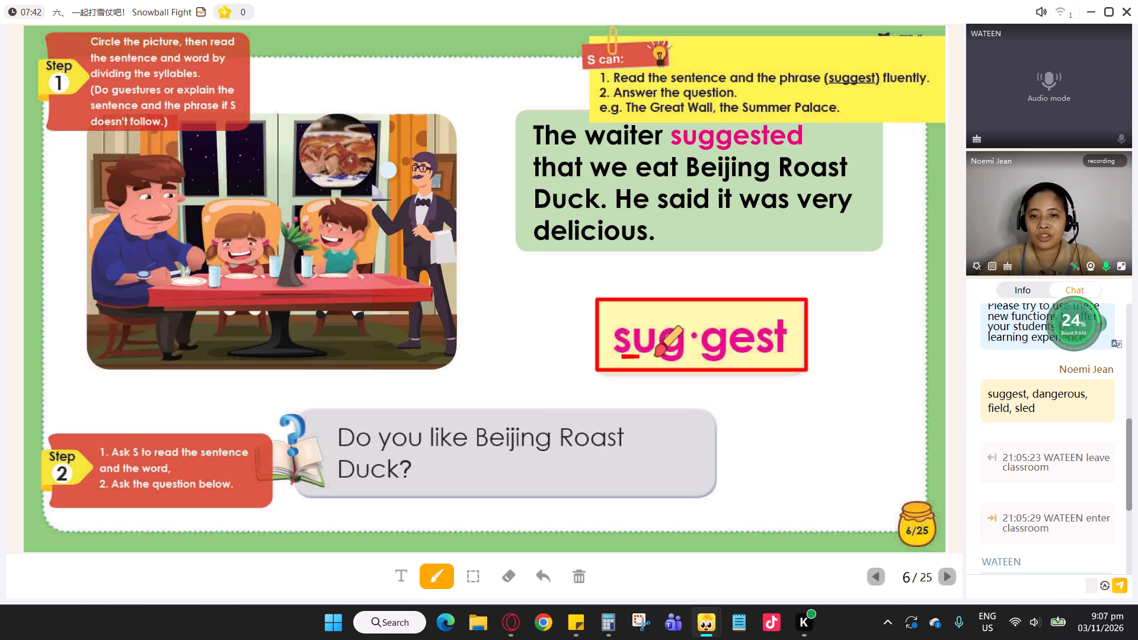
drag(654, 357, 670, 358)
drag(717, 358, 786, 354)
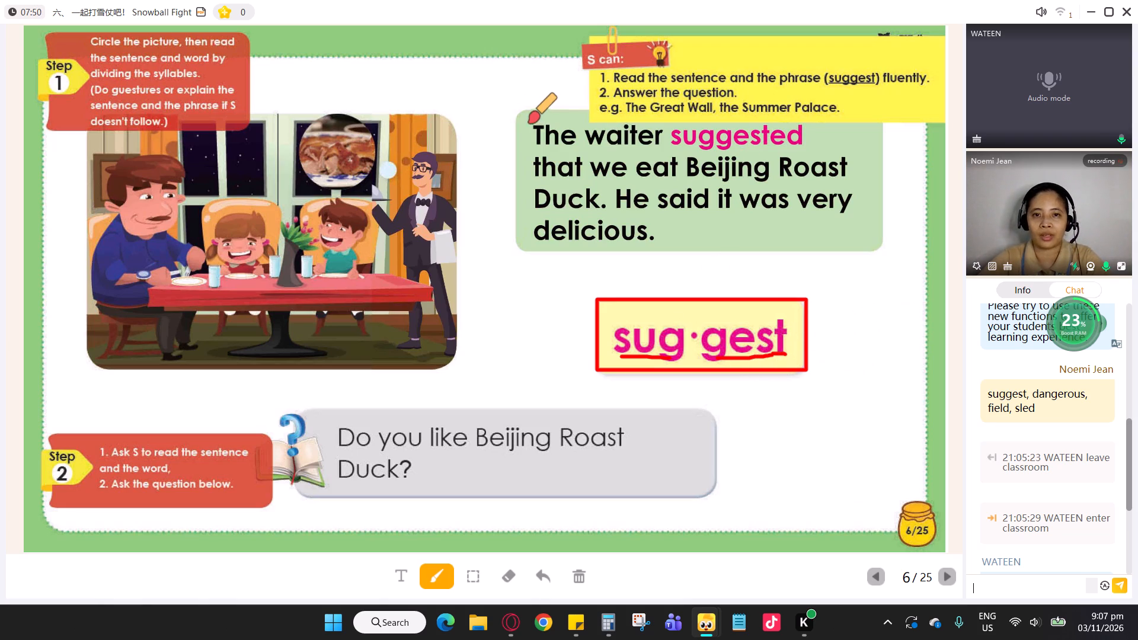
Draw a red tick beside the waiter sentence and underline Beijing, Roast, Duck, was, very and delicious.
drag(503, 123, 535, 88)
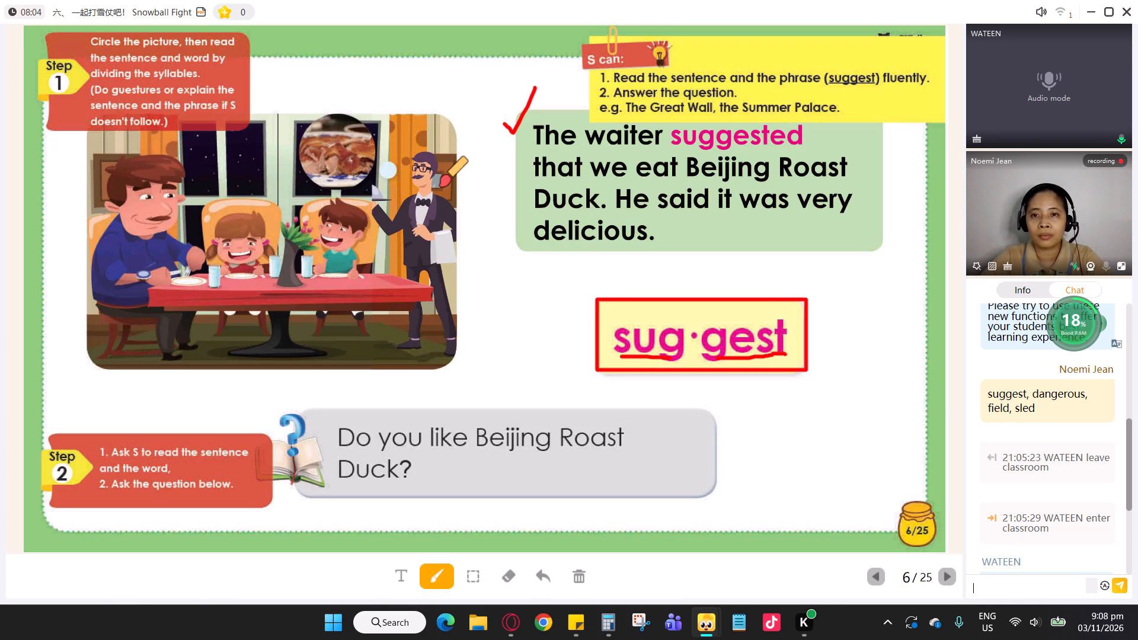
drag(682, 184, 761, 181)
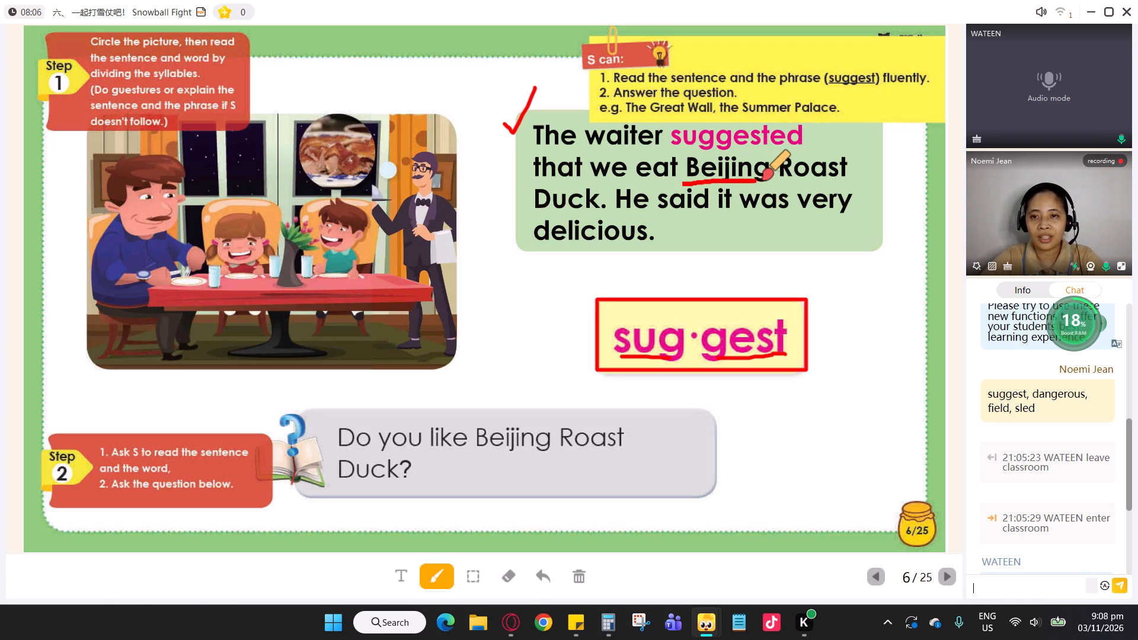
drag(761, 181, 766, 181)
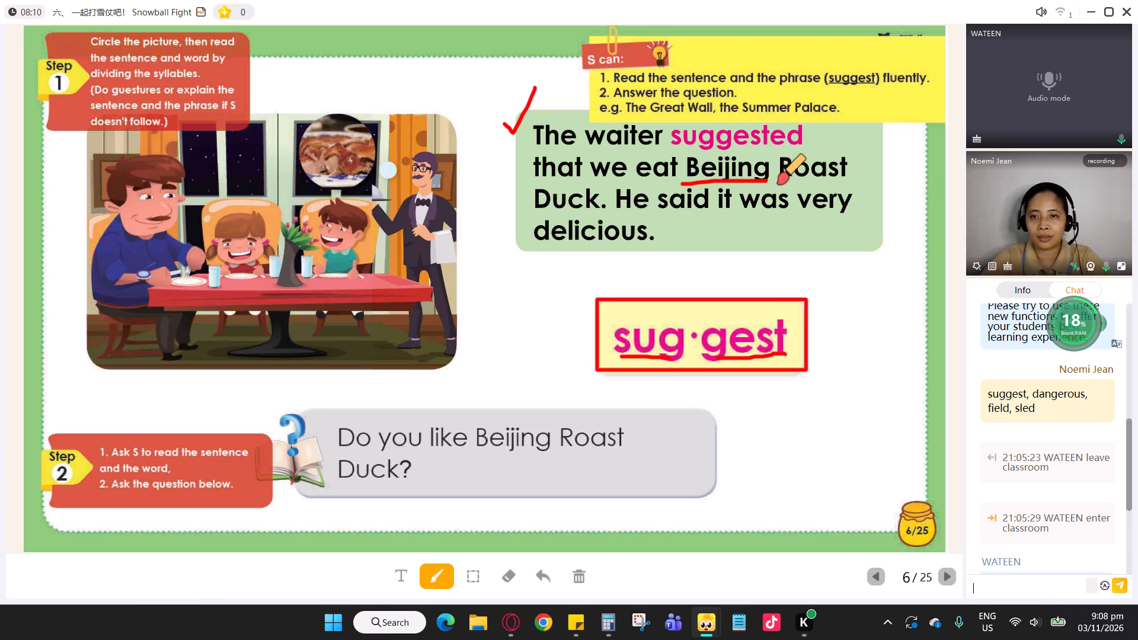
drag(779, 184, 835, 178)
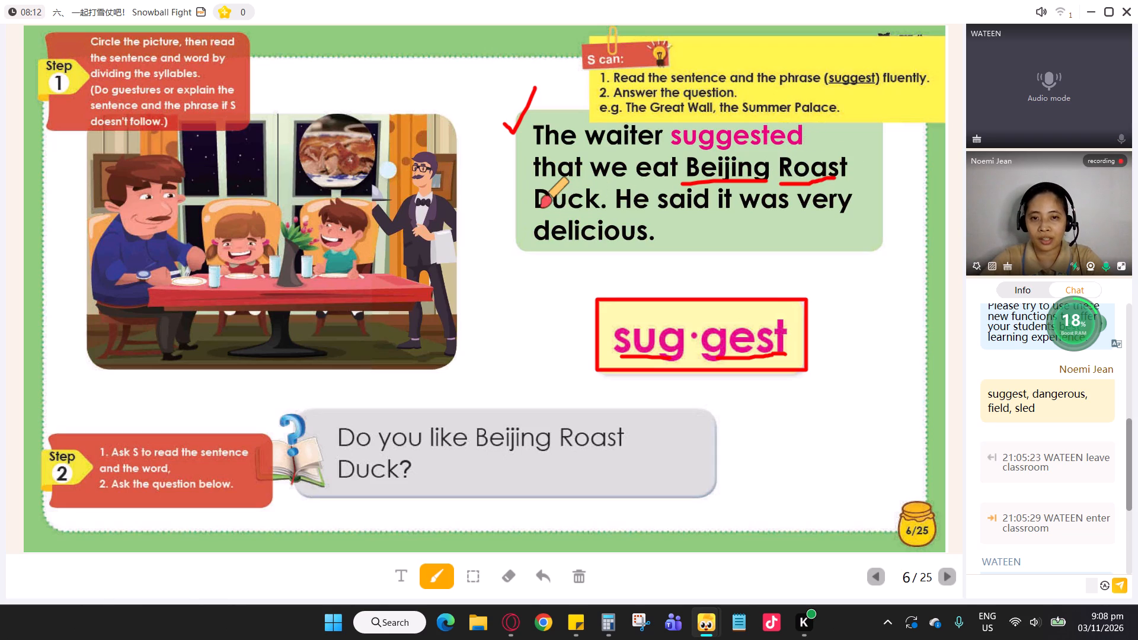
drag(532, 212, 594, 213)
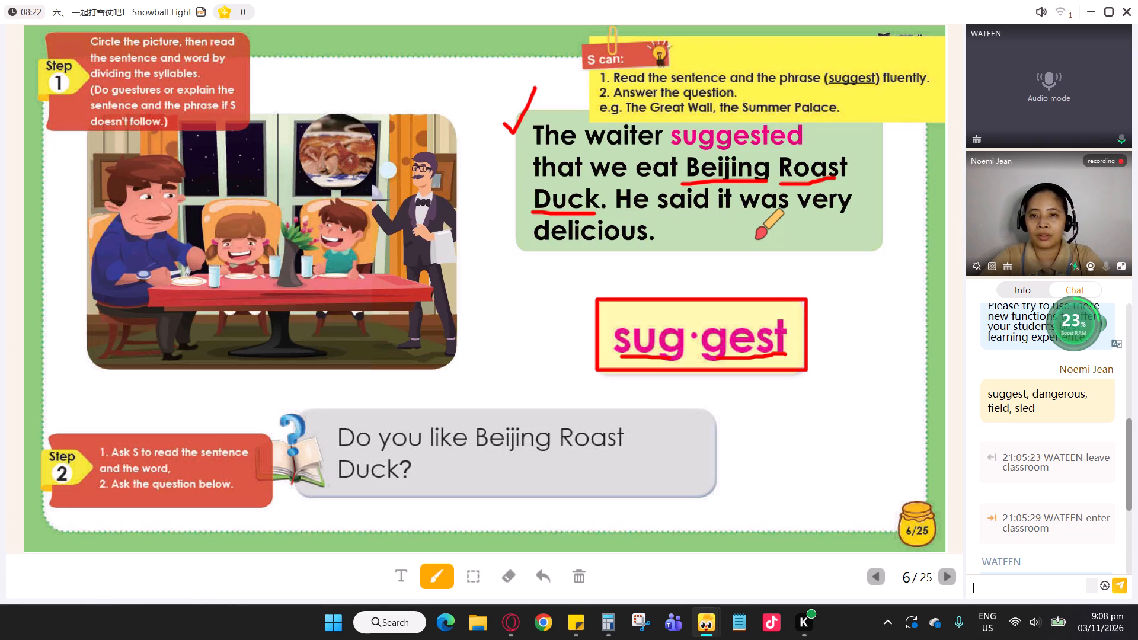
drag(739, 214, 774, 213)
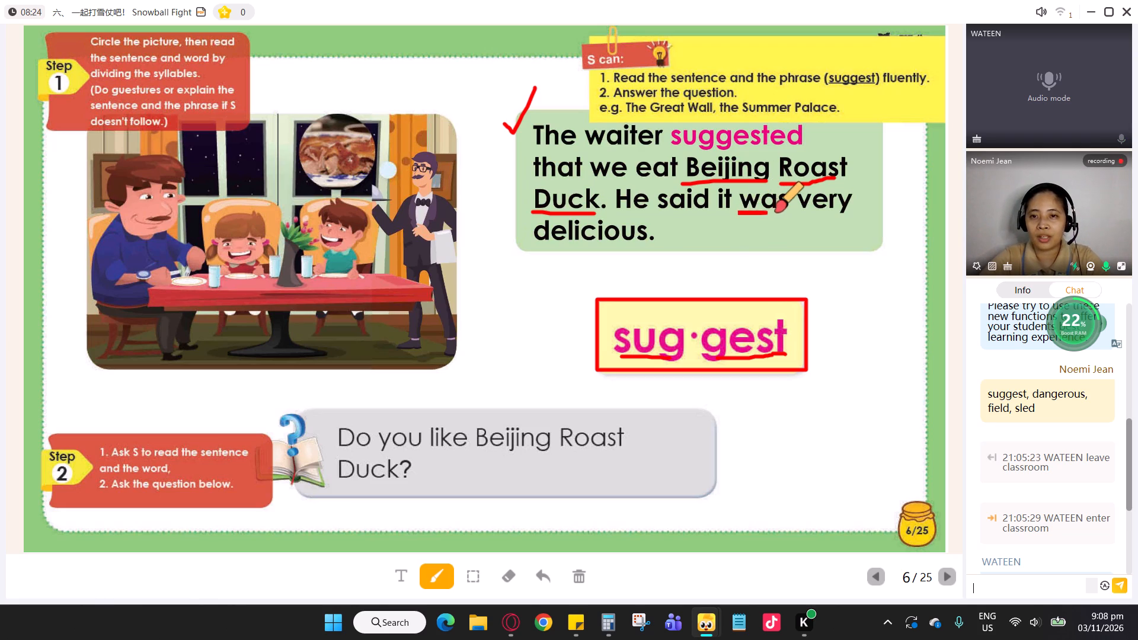
drag(774, 213, 775, 213)
drag(797, 216, 851, 216)
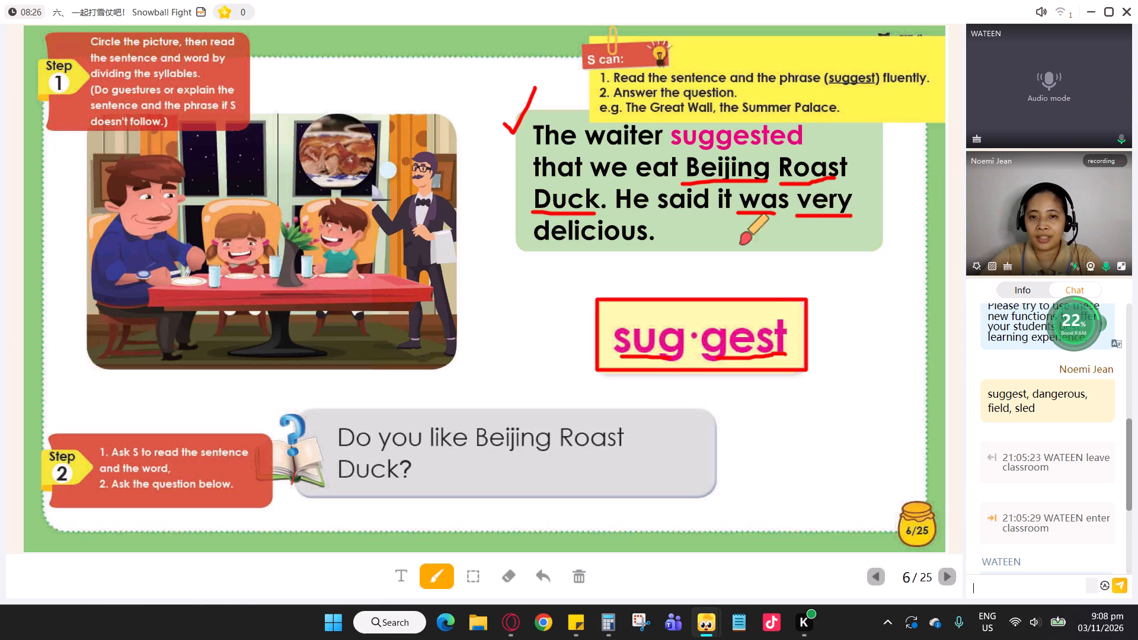
drag(539, 249, 653, 256)
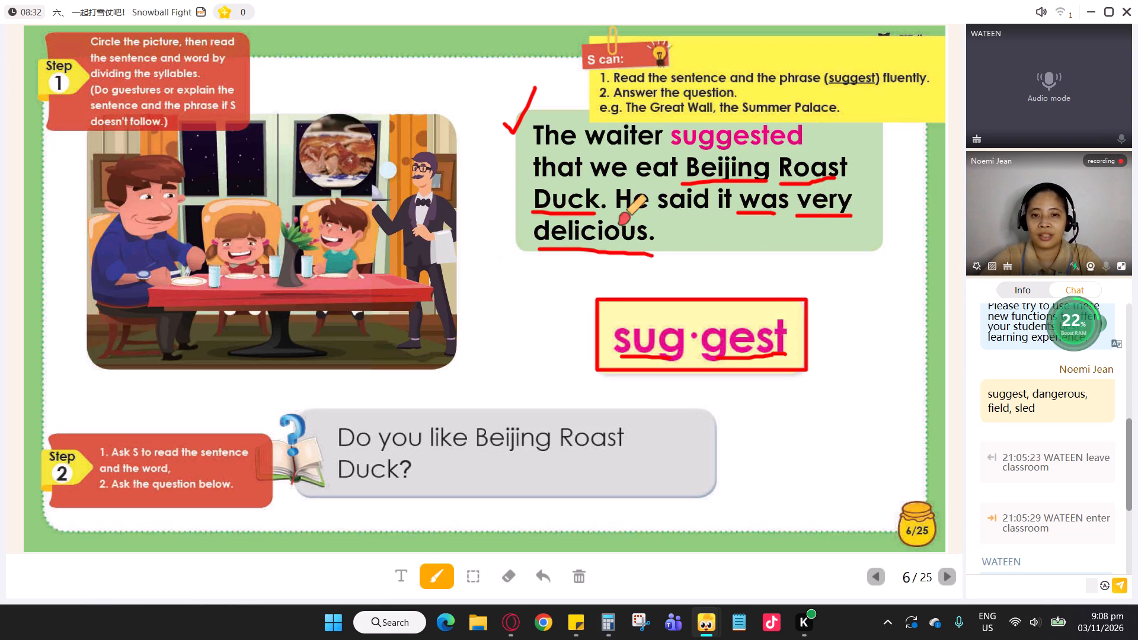
drag(532, 247, 648, 241)
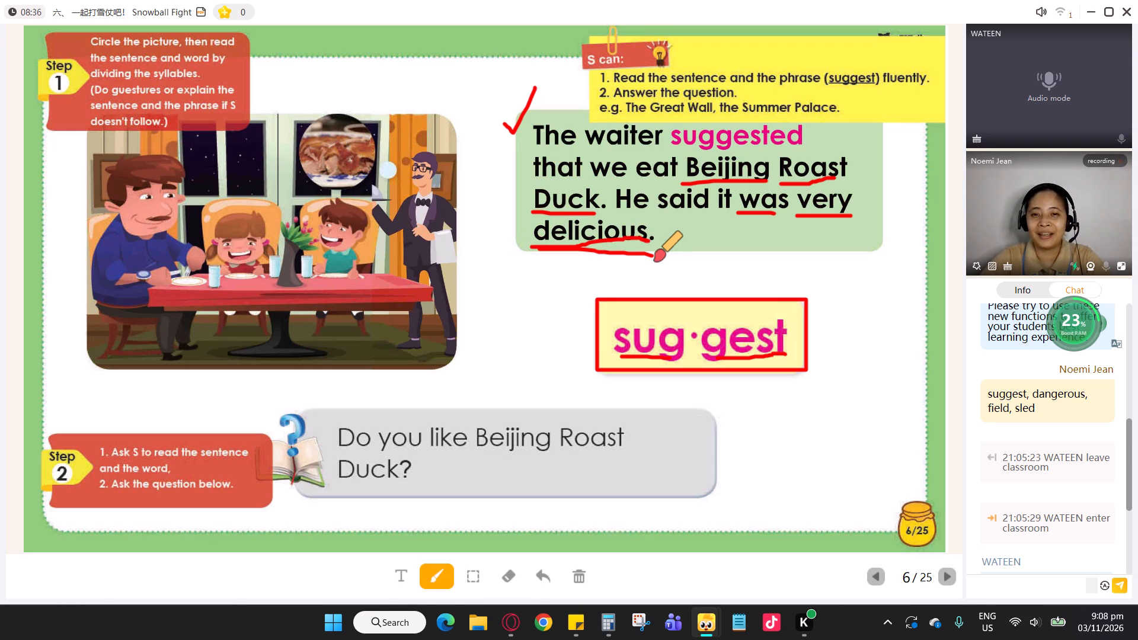
Clear the suggest slide's annotations and draw red boxes around "delicious", "sug·gest" and the question "Do you like Beijing Roast Duck?".
click(580, 580)
click(467, 579)
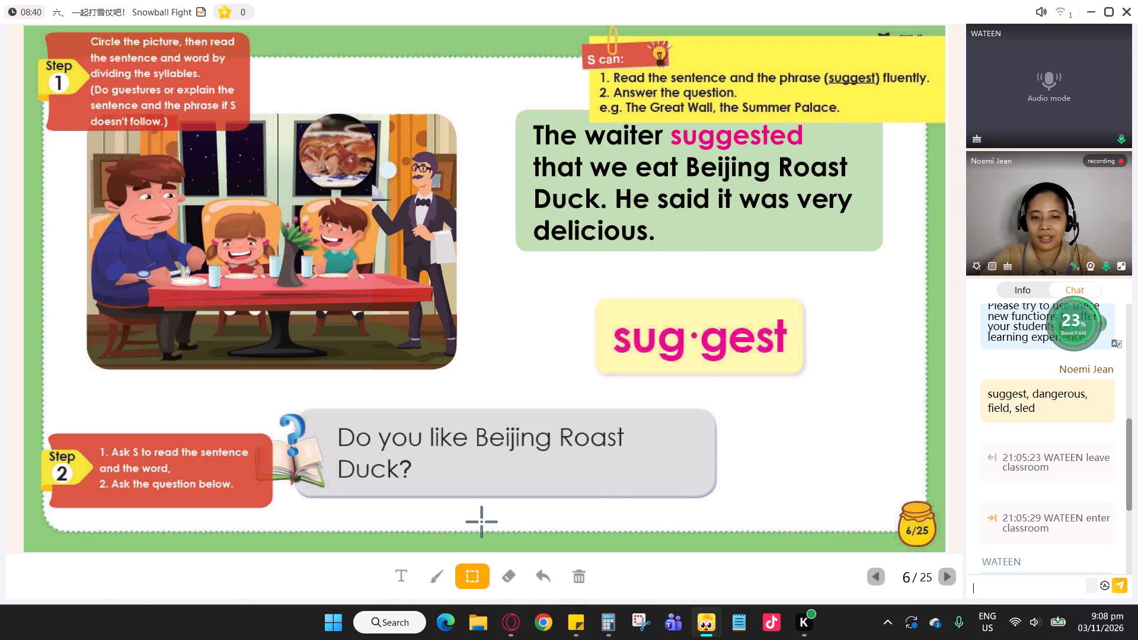
drag(529, 213, 645, 260)
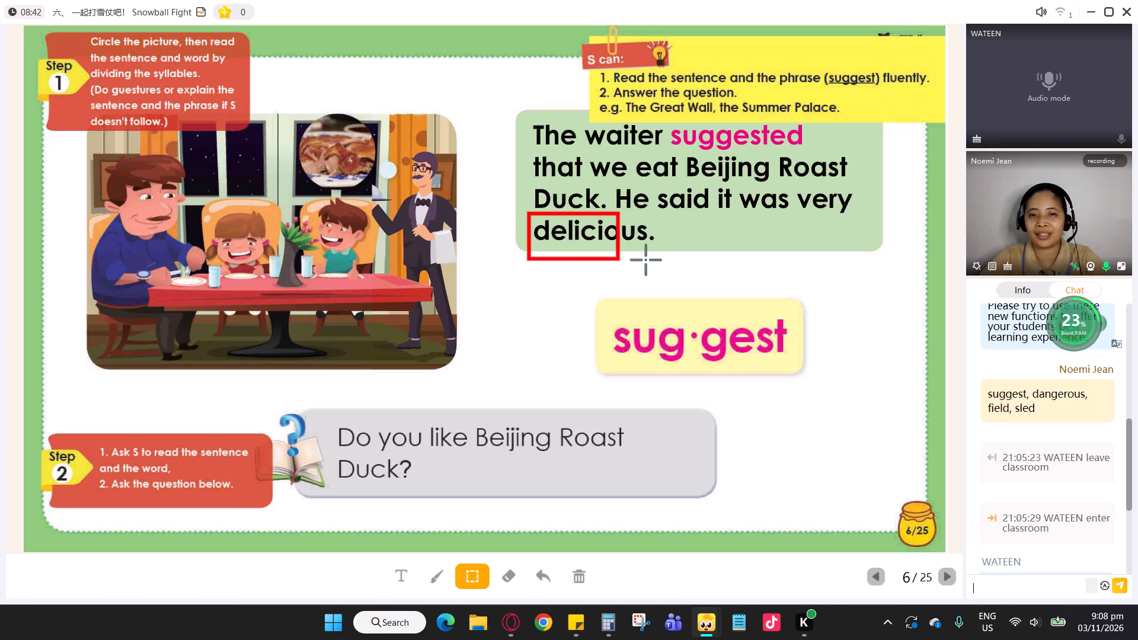
drag(645, 260, 661, 259)
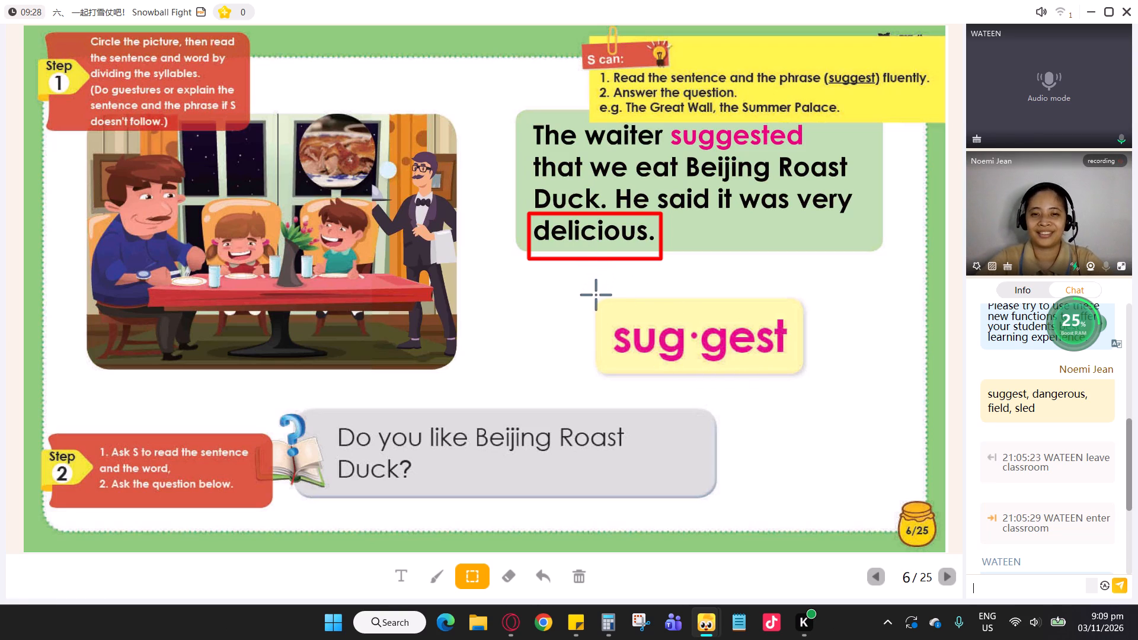
drag(593, 299, 775, 363)
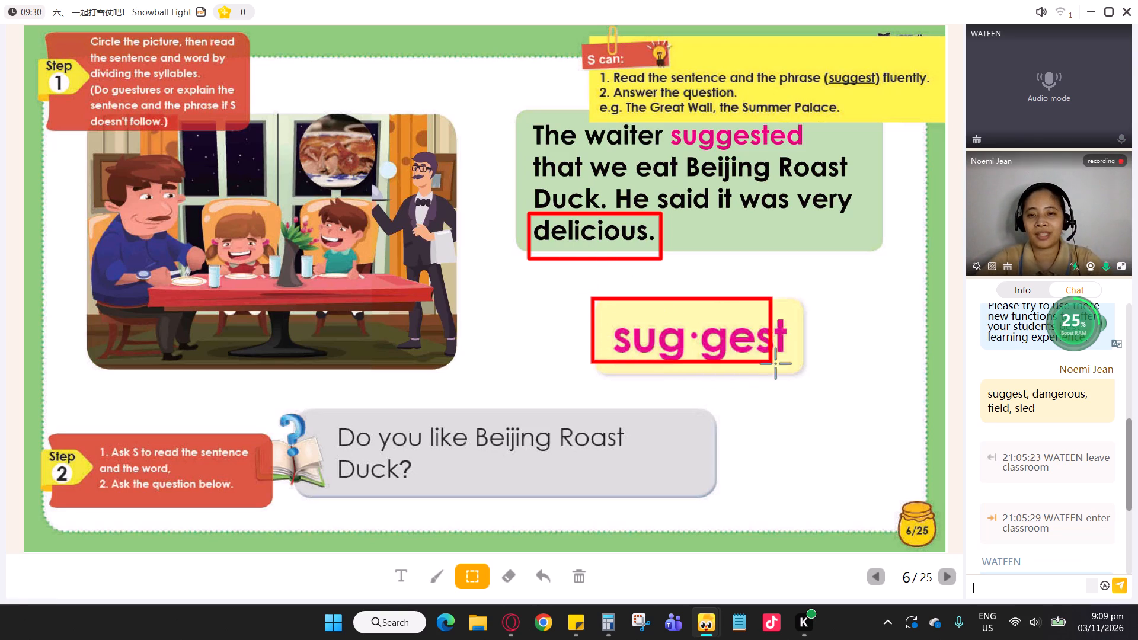
drag(775, 363, 796, 367)
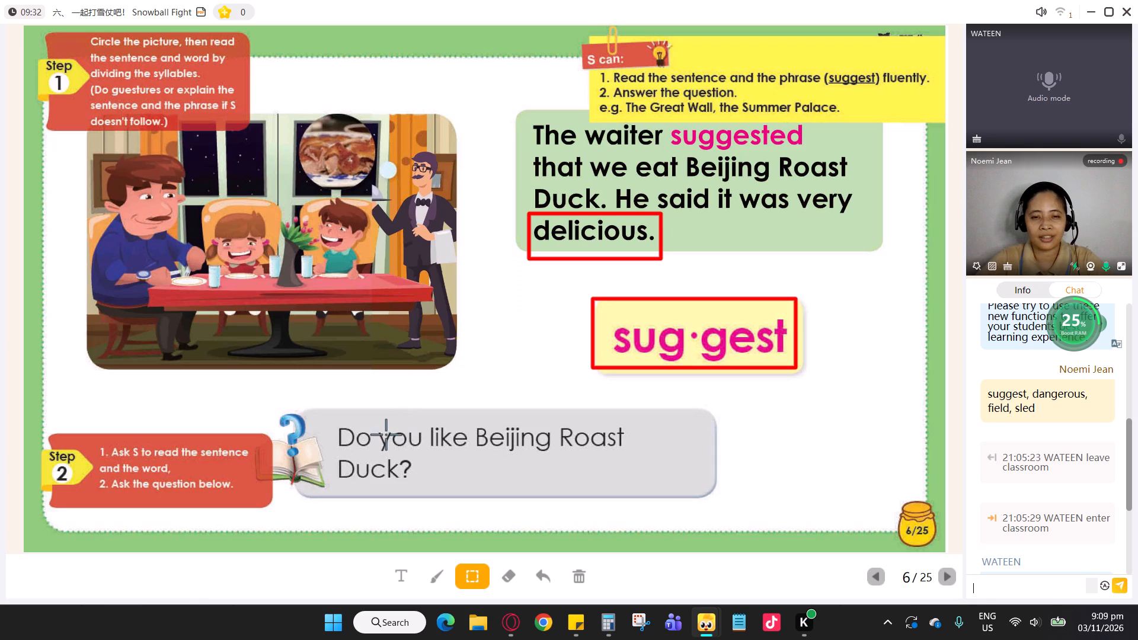
click(295, 405)
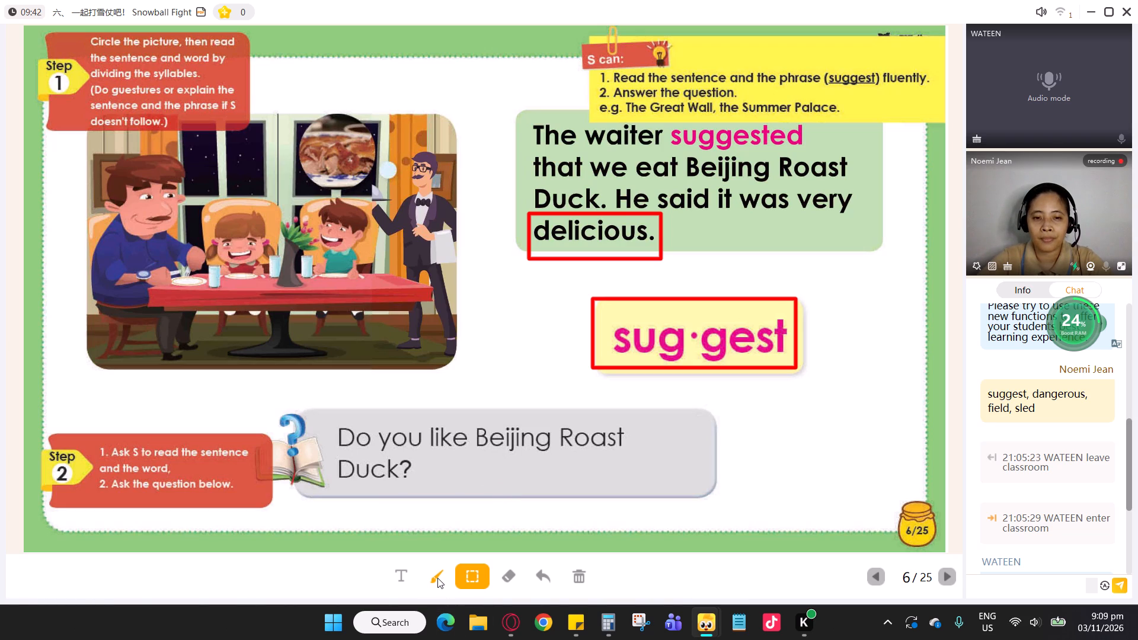
click(477, 577)
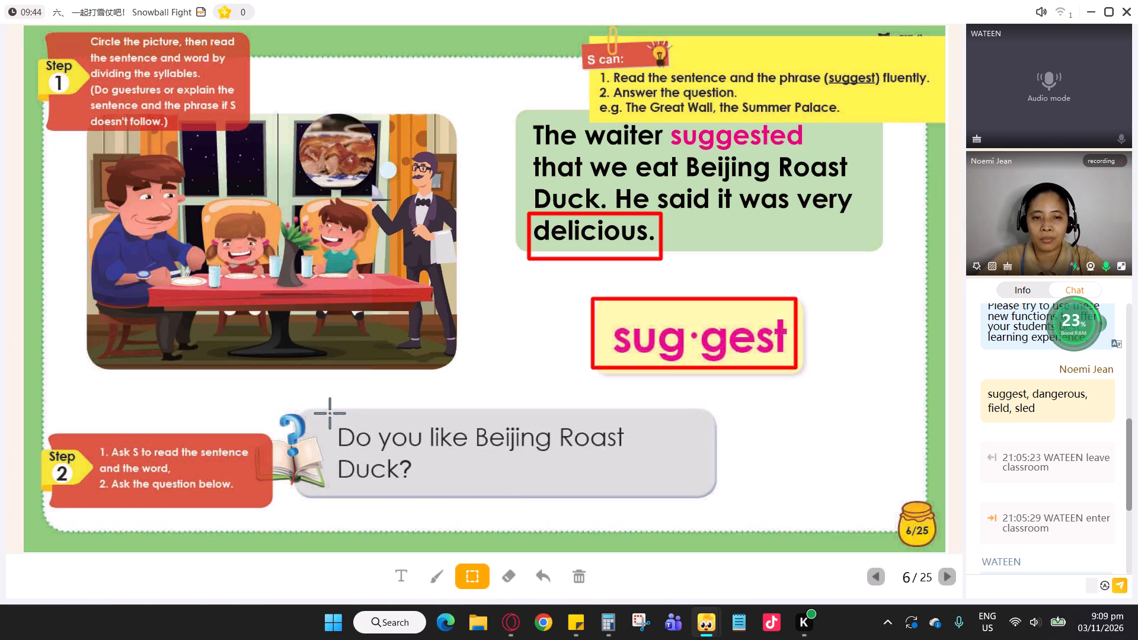
drag(322, 413, 648, 497)
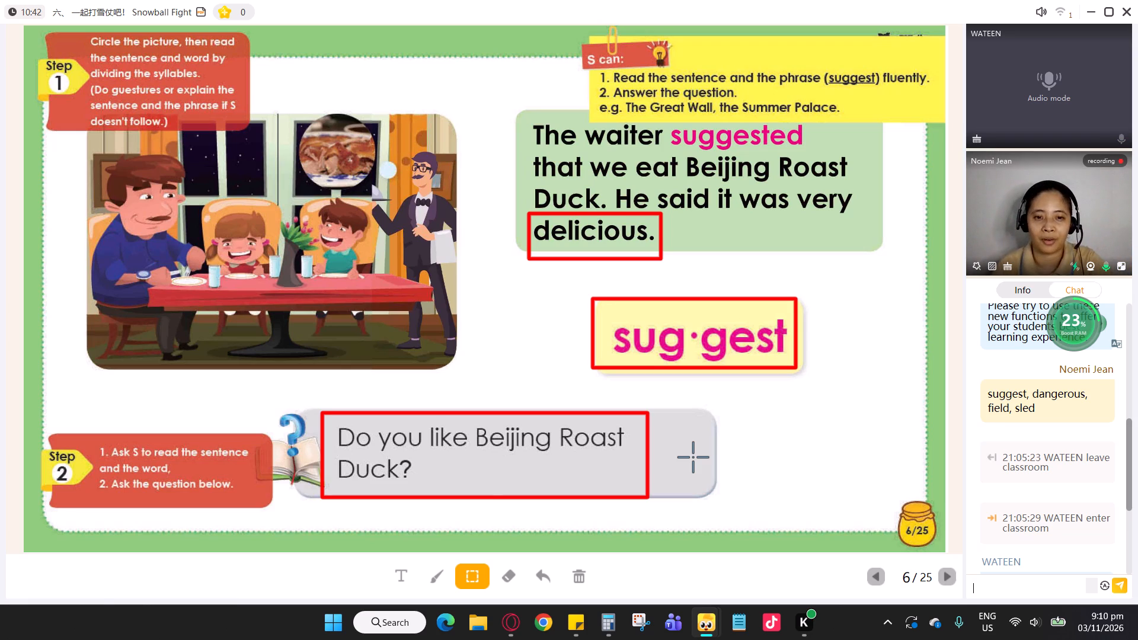
Advance to the dangerous slide and draw red boxes around "dan·ger·ous" and the sentence about playing with fire.
click(950, 575)
drag(543, 274, 545, 276)
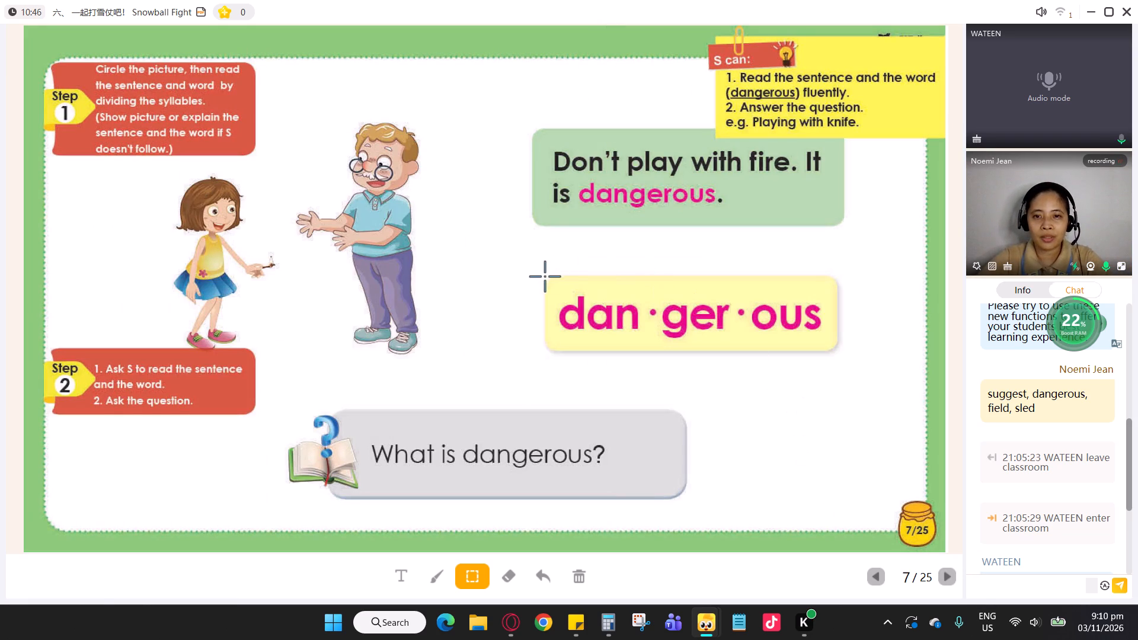
drag(545, 276, 842, 356)
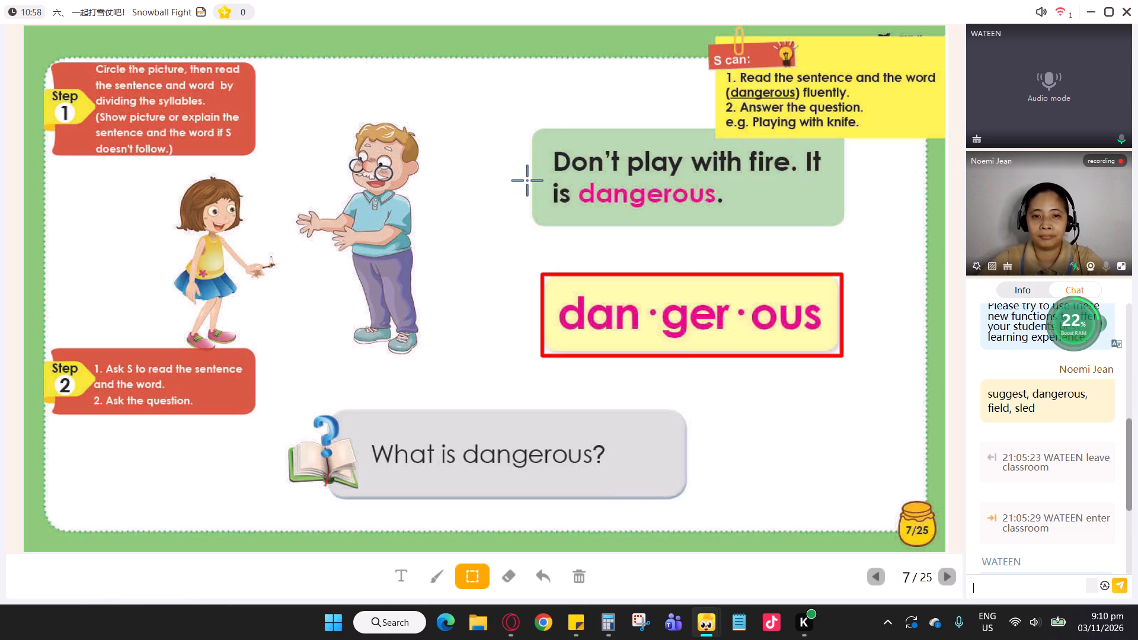
drag(530, 129, 858, 227)
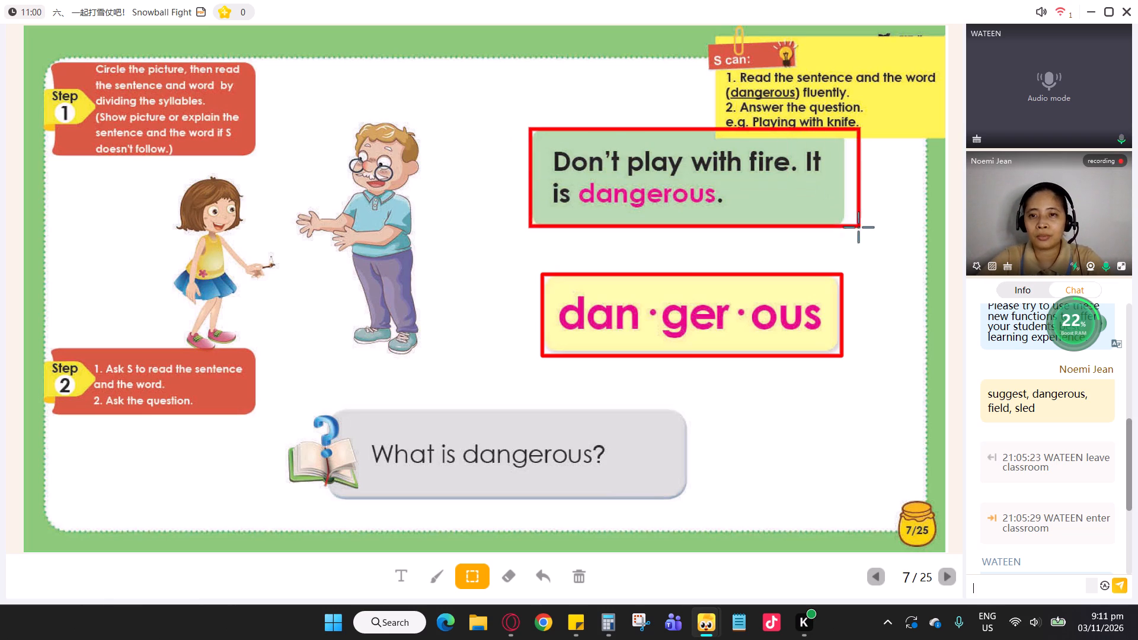
Finish the red box around the sentence about playing with fire, fitting it to the green text panel.
drag(858, 227, 845, 229)
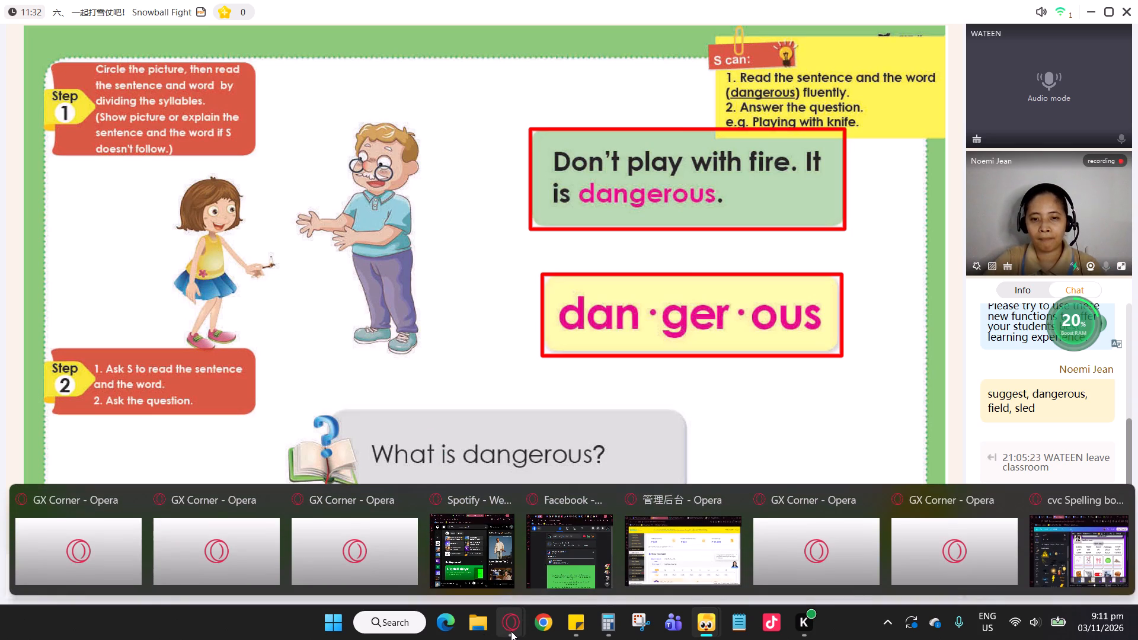
Switch to Facebook in Opera to check the family group chat and the 51Talk teachers' post, and return to the classroom.
click(567, 550)
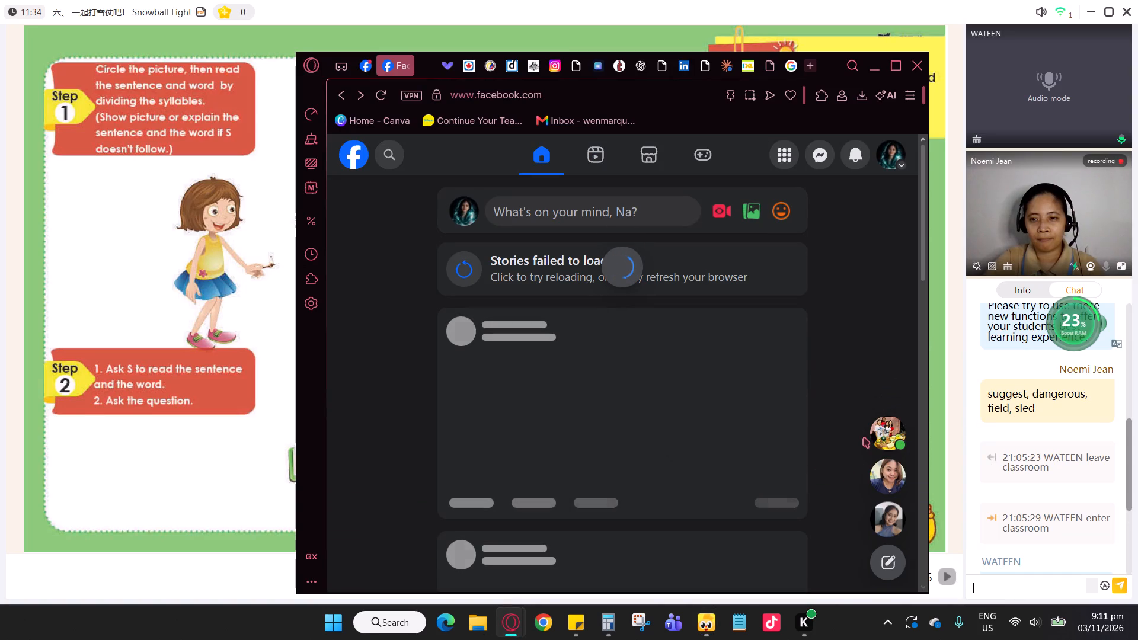
click(880, 440)
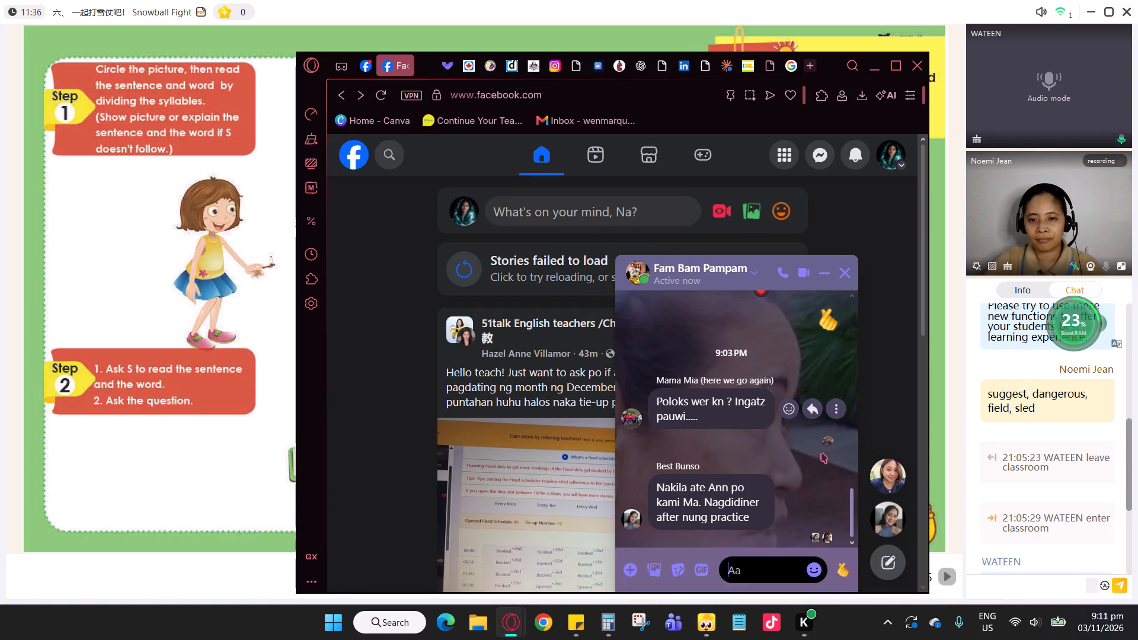
click(820, 277)
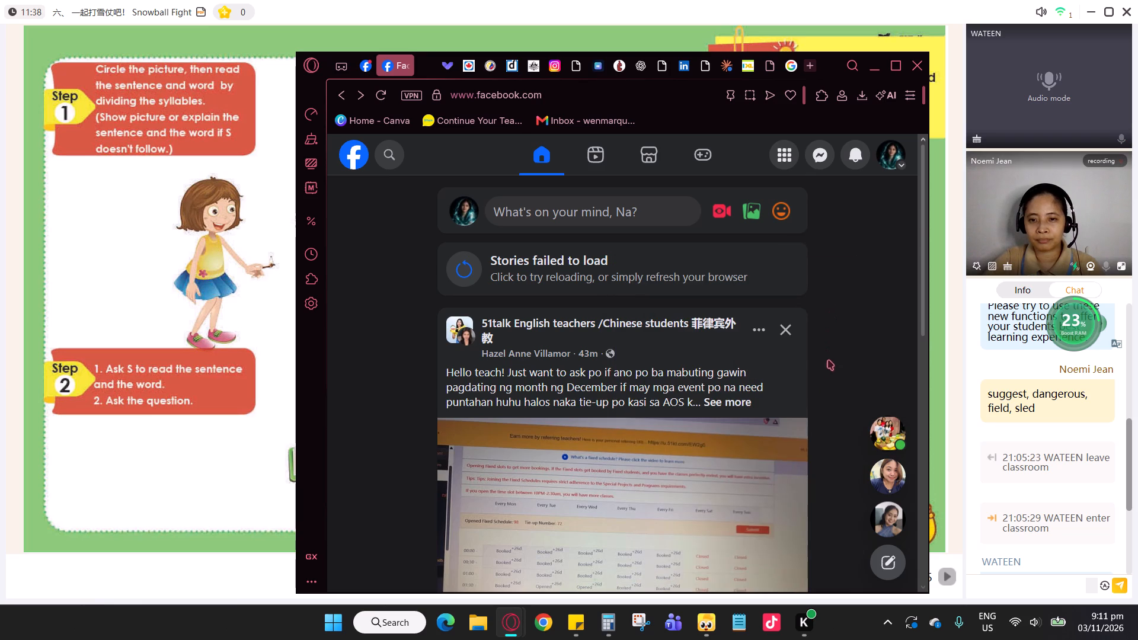
scroll(829, 361, down, 1)
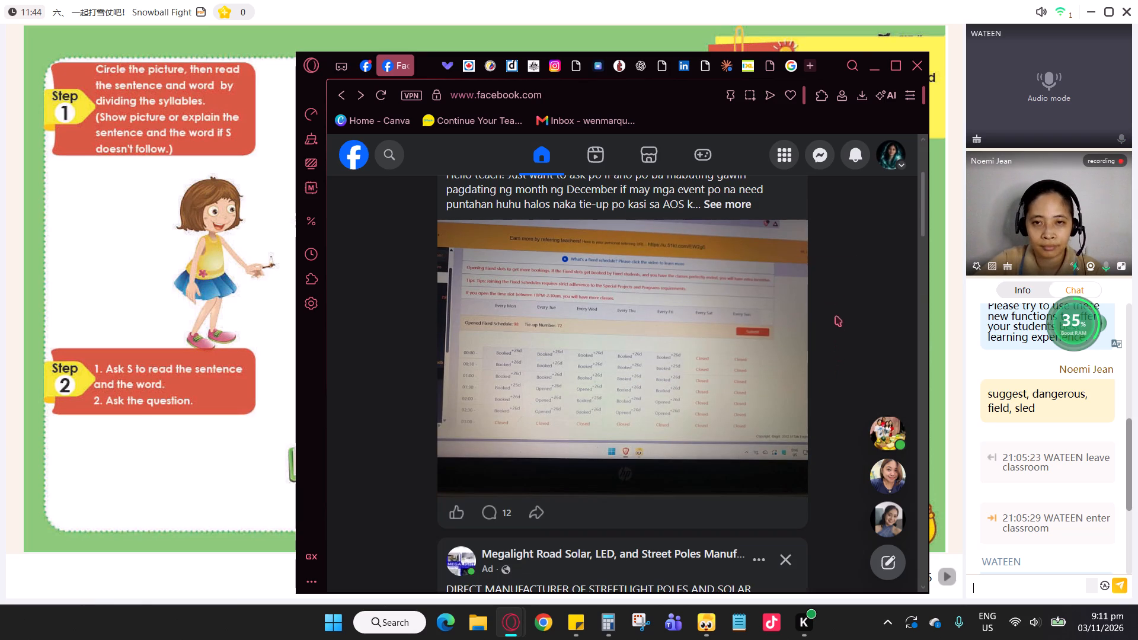
click(872, 63)
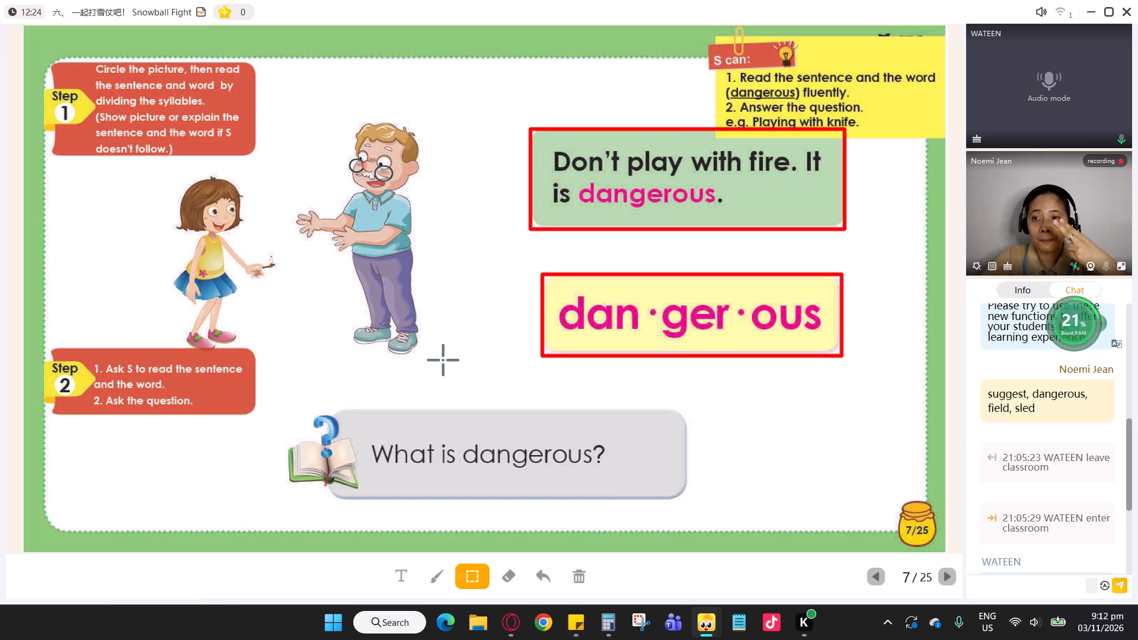
Sketch a knife freehand in red between the man's picture and the dan·ger·ous word card.
click(437, 581)
drag(450, 243, 366, 404)
drag(443, 247, 461, 299)
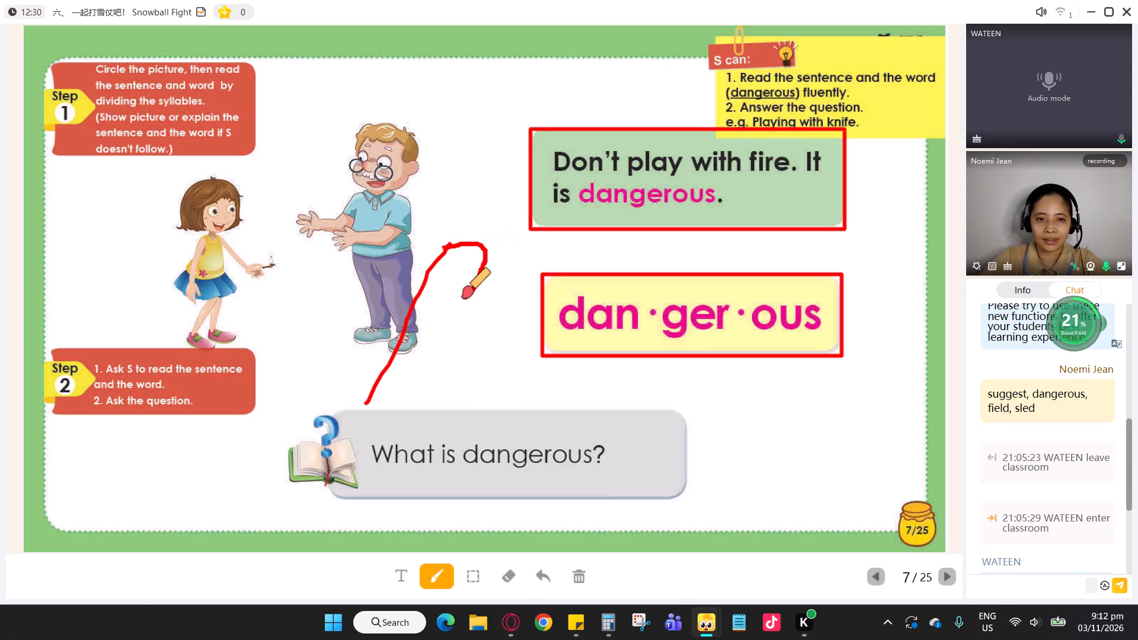
drag(461, 299, 367, 407)
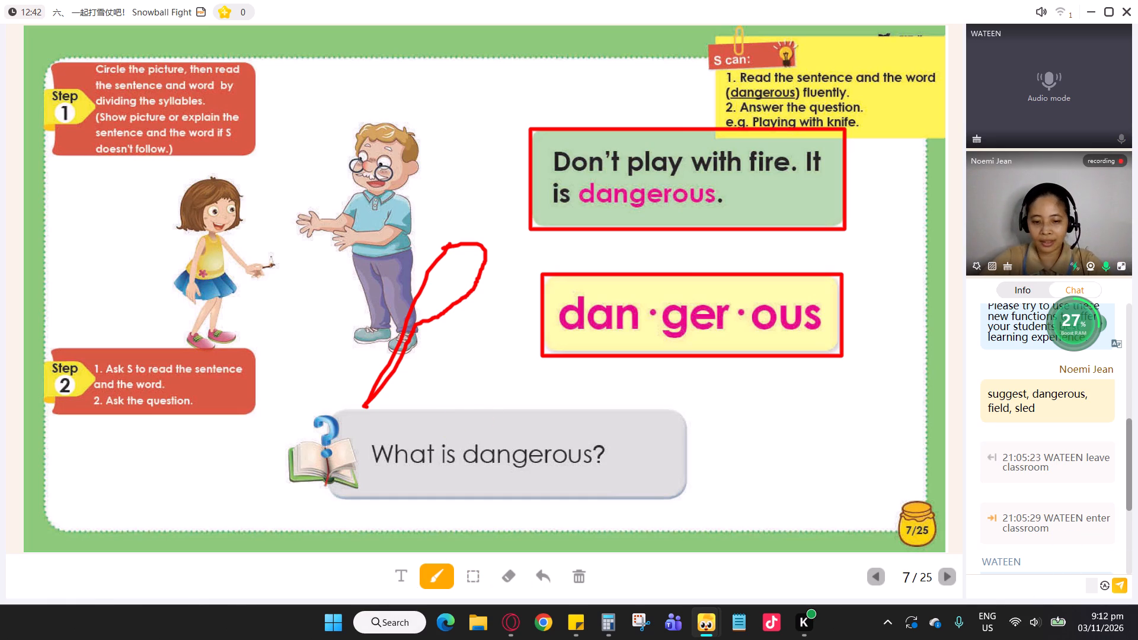
Send the student the chat message "knife".
text(knife)
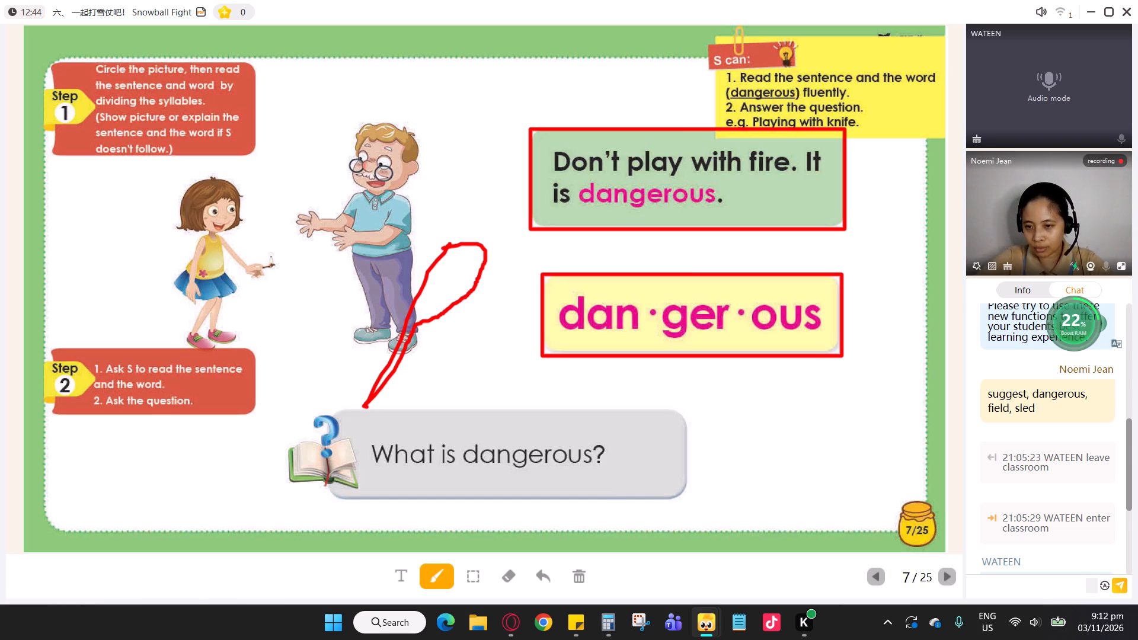
click(1032, 588)
text(kni)
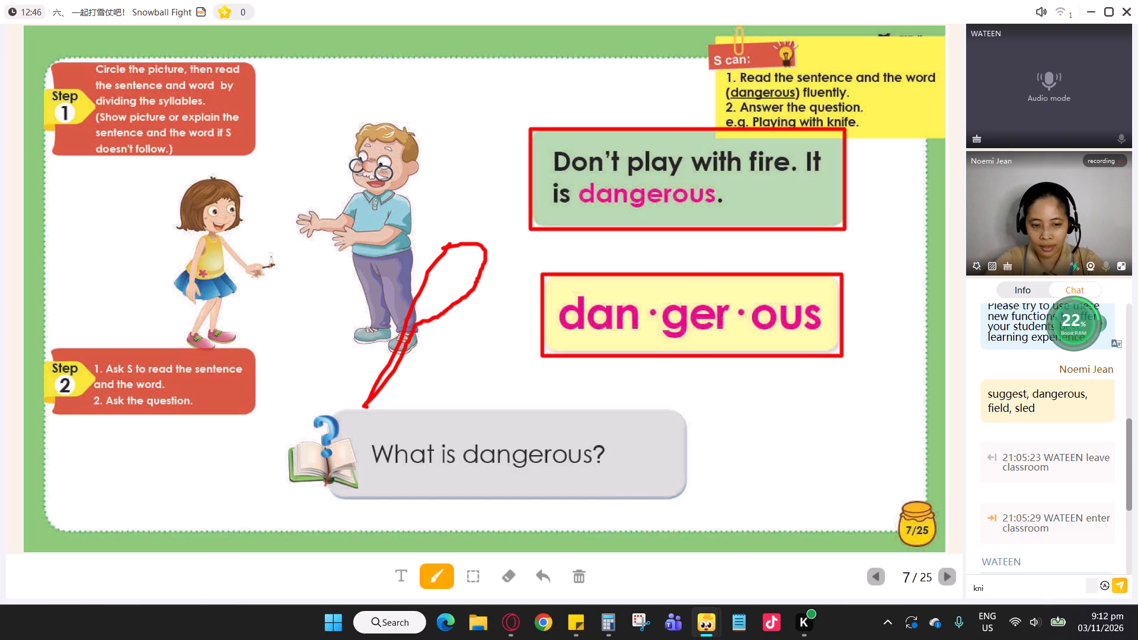
text(fe)
key(Return)
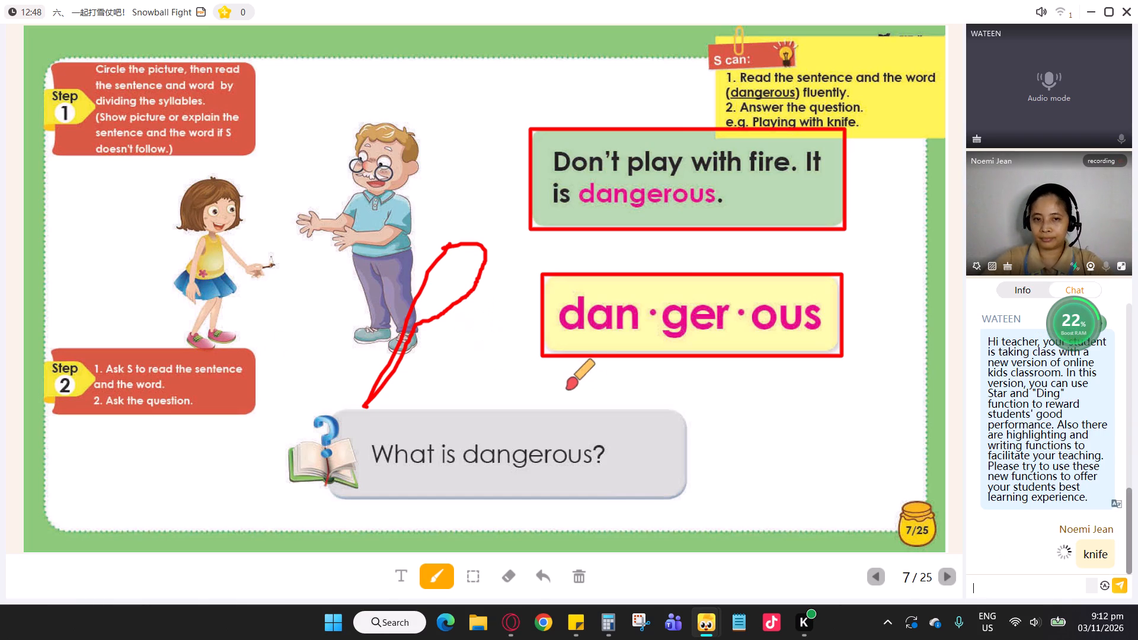
Clear all annotations from the dangerous slide and advance to the soccer field slide.
click(580, 580)
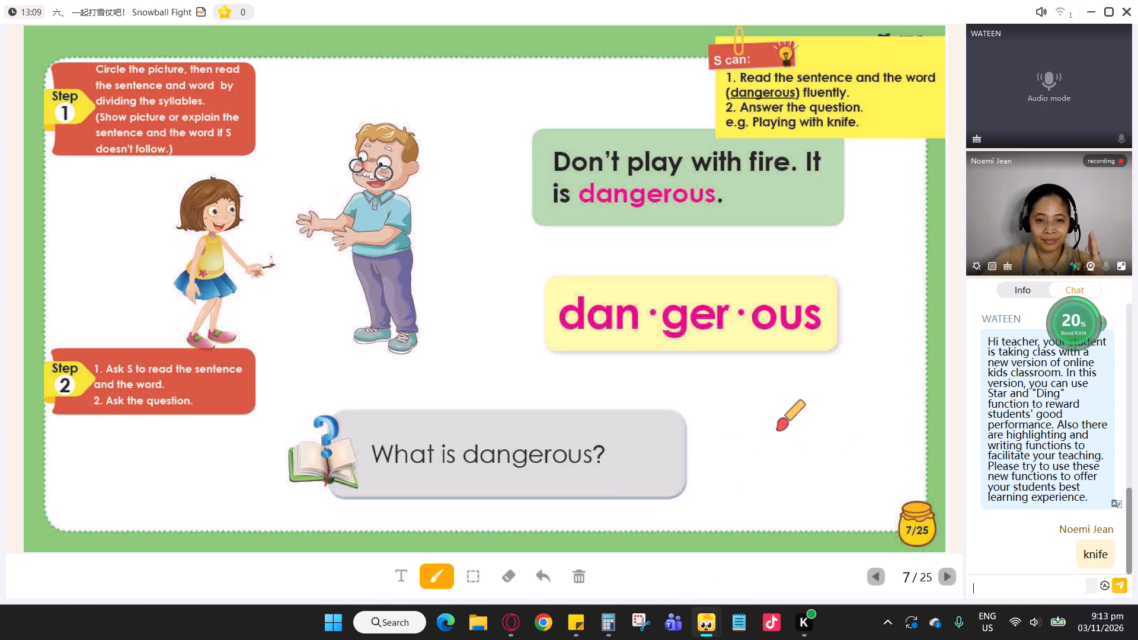
click(948, 574)
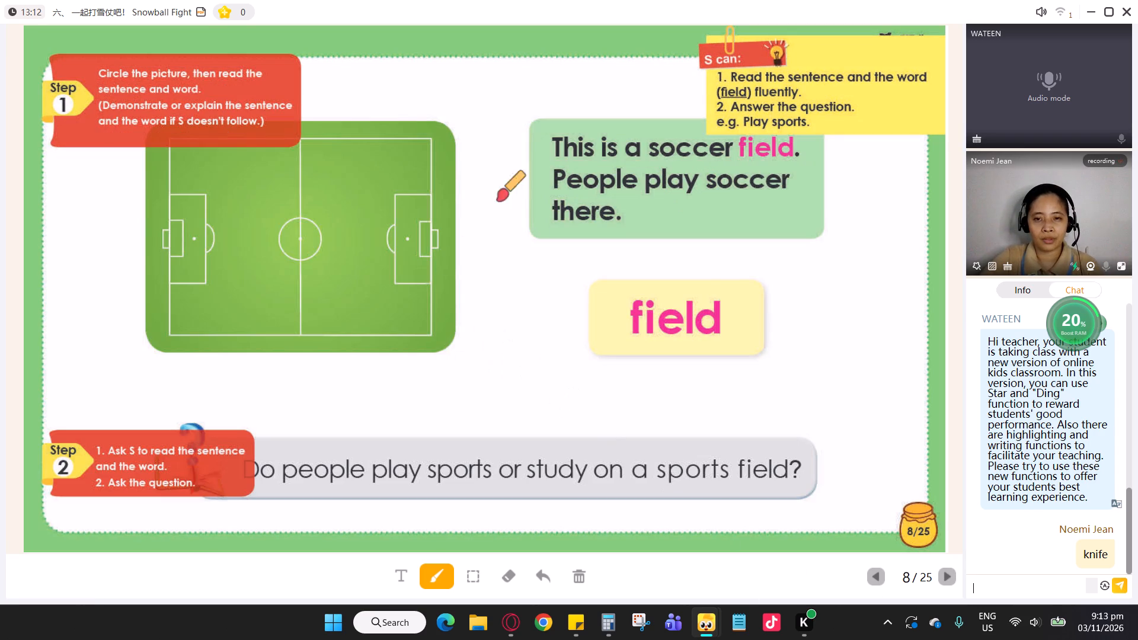
Draw a red box around the "field" word card on the soccer field slide.
click(469, 576)
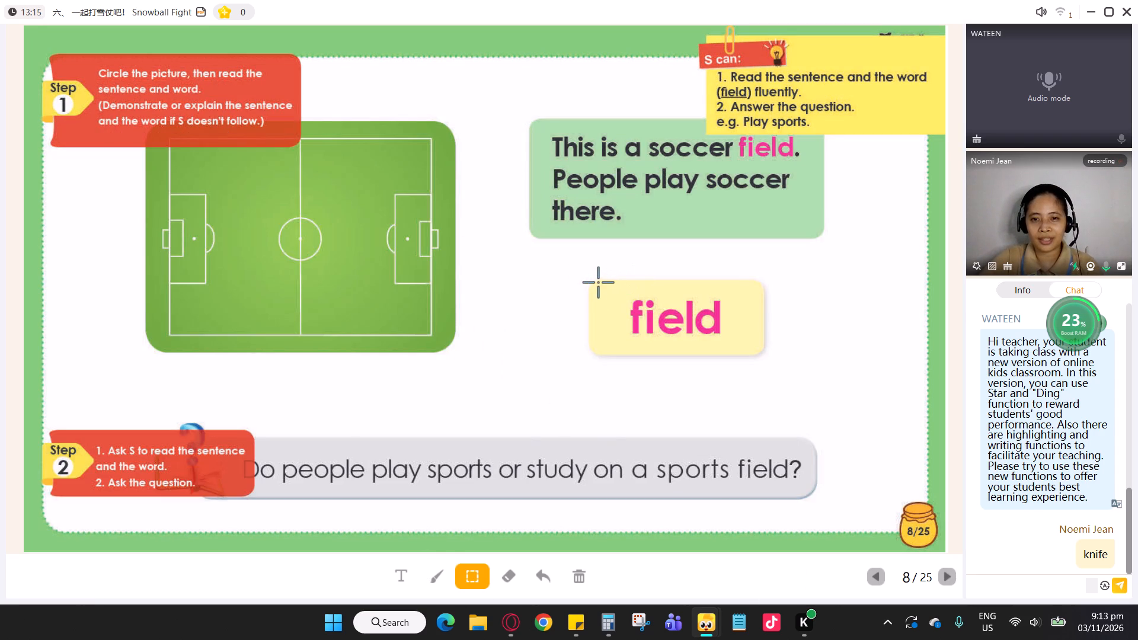
drag(594, 279, 763, 355)
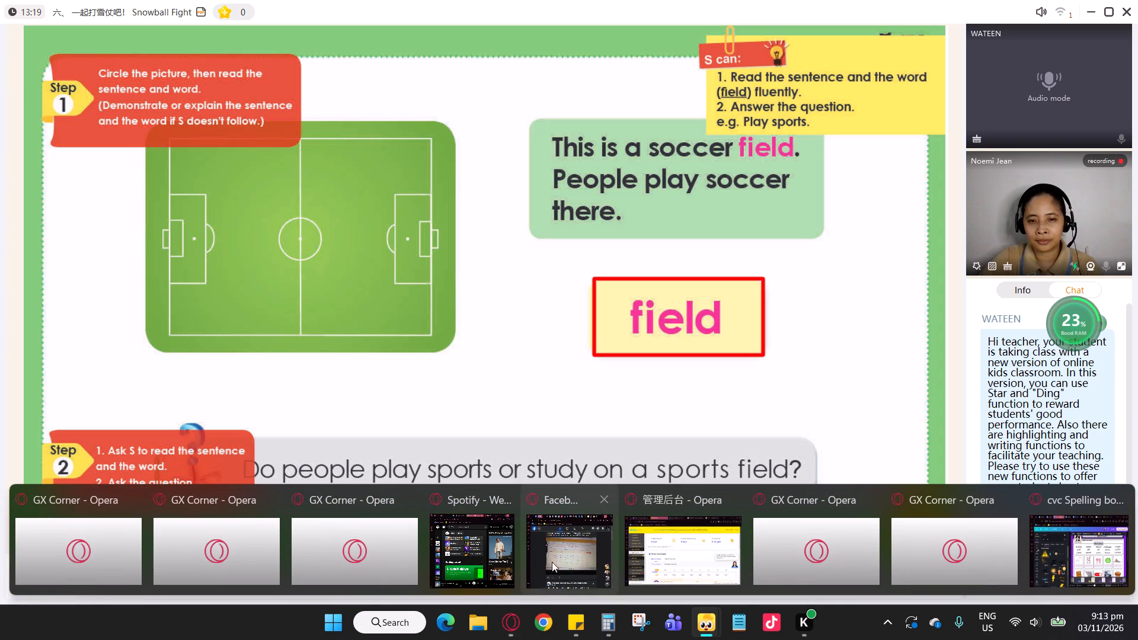
Switch to Facebook in Opera, expand the teacher's post about December schedules to read it, and return to the 51Talk classroom.
click(545, 558)
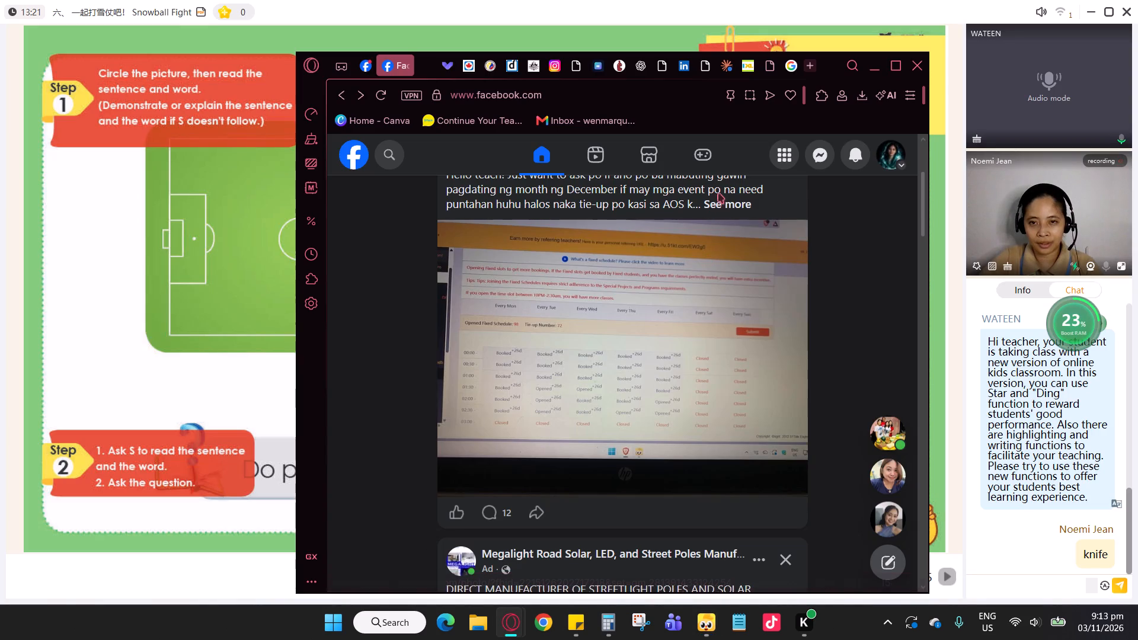
click(727, 208)
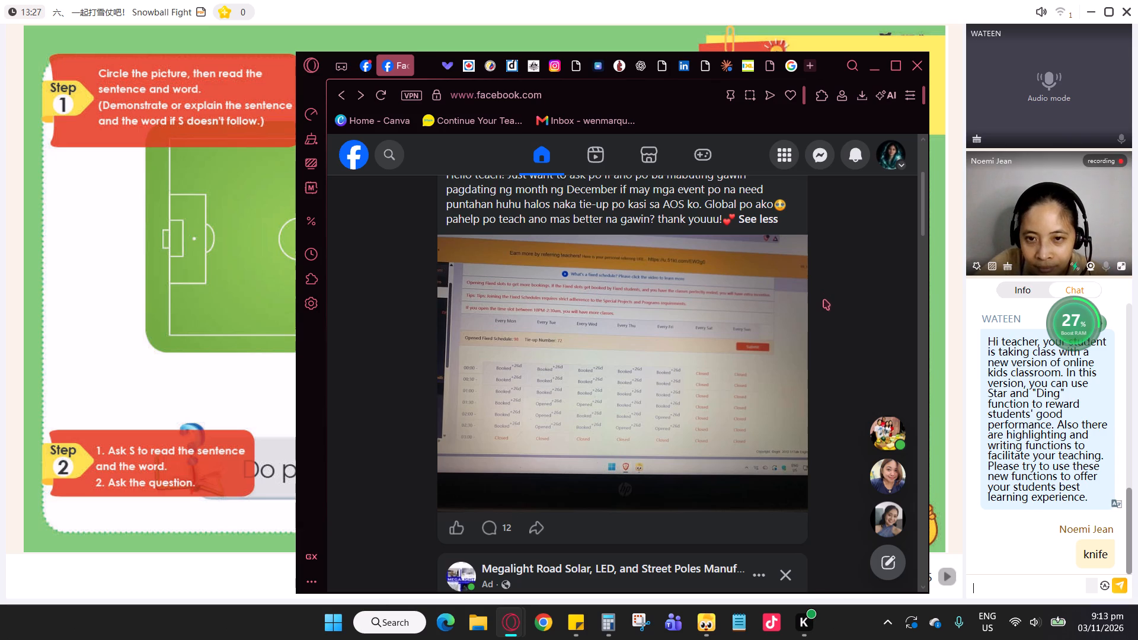
click(245, 391)
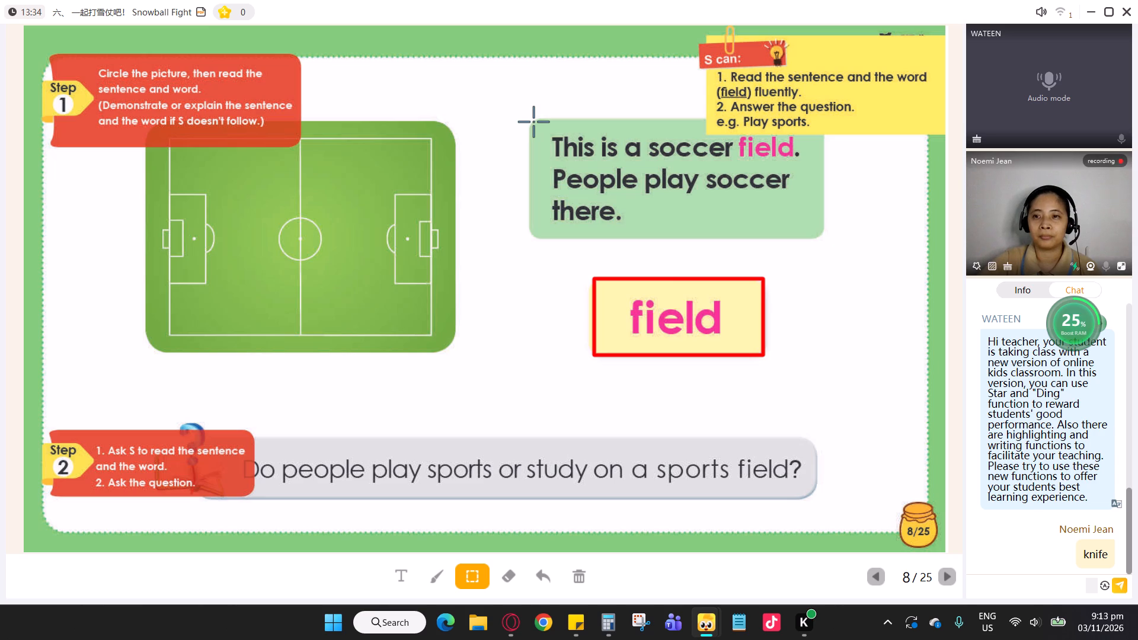
Draw a red box around the sentences "This is a soccer field. People play soccer there.".
drag(533, 121, 827, 242)
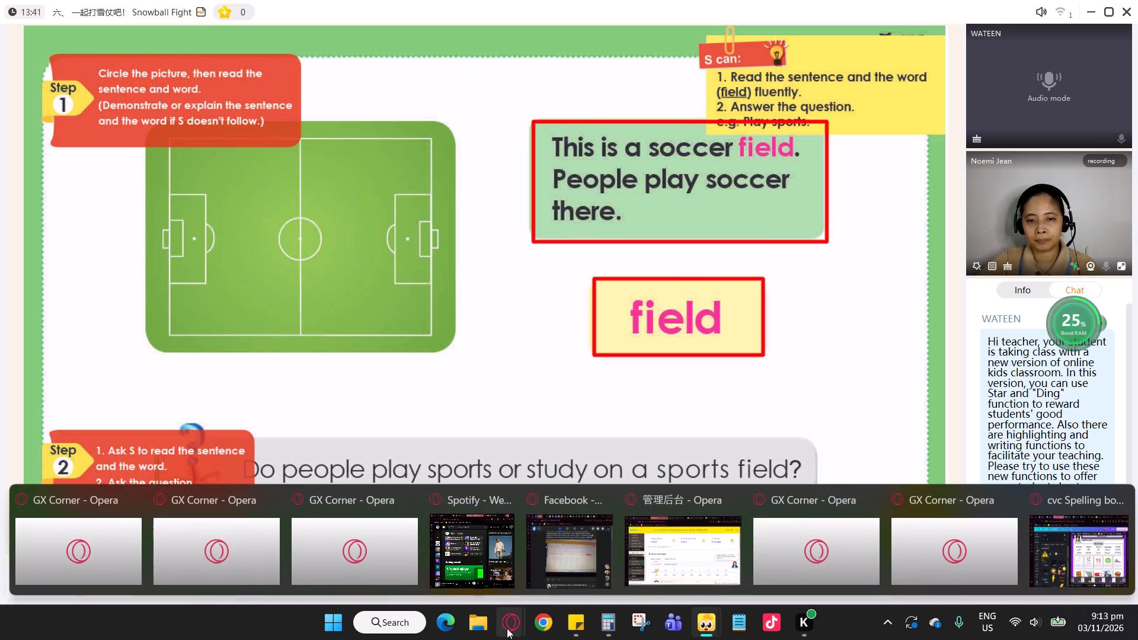
Switch to Facebook in Opera to view the start of the teacher's post, and return to the 51Talk classroom.
click(573, 568)
scroll(747, 375, up, 1)
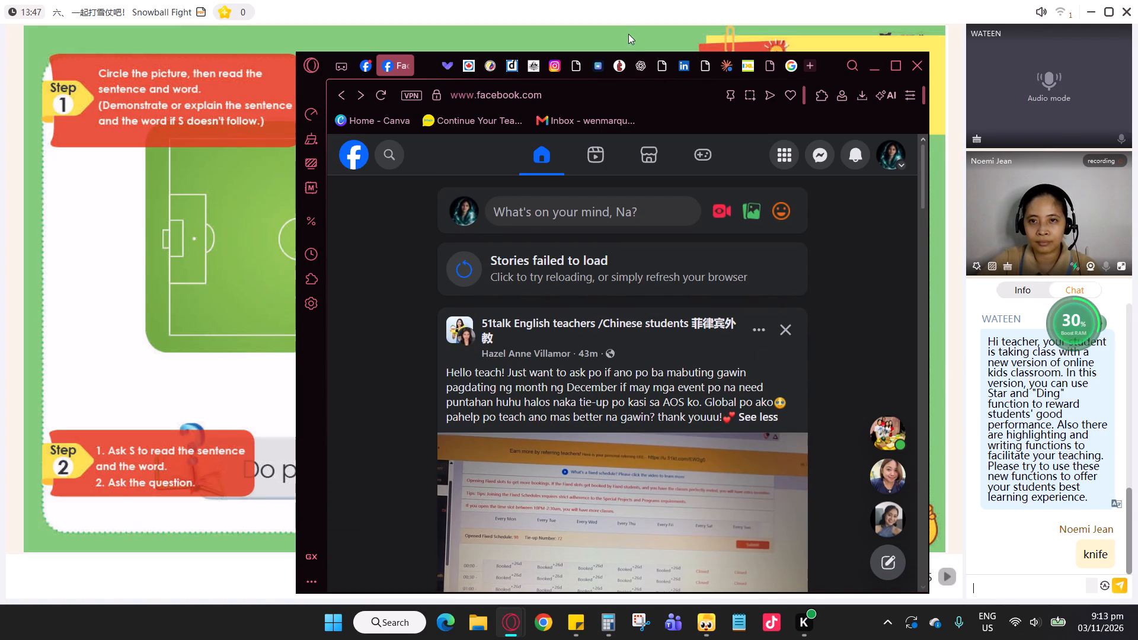
click(621, 5)
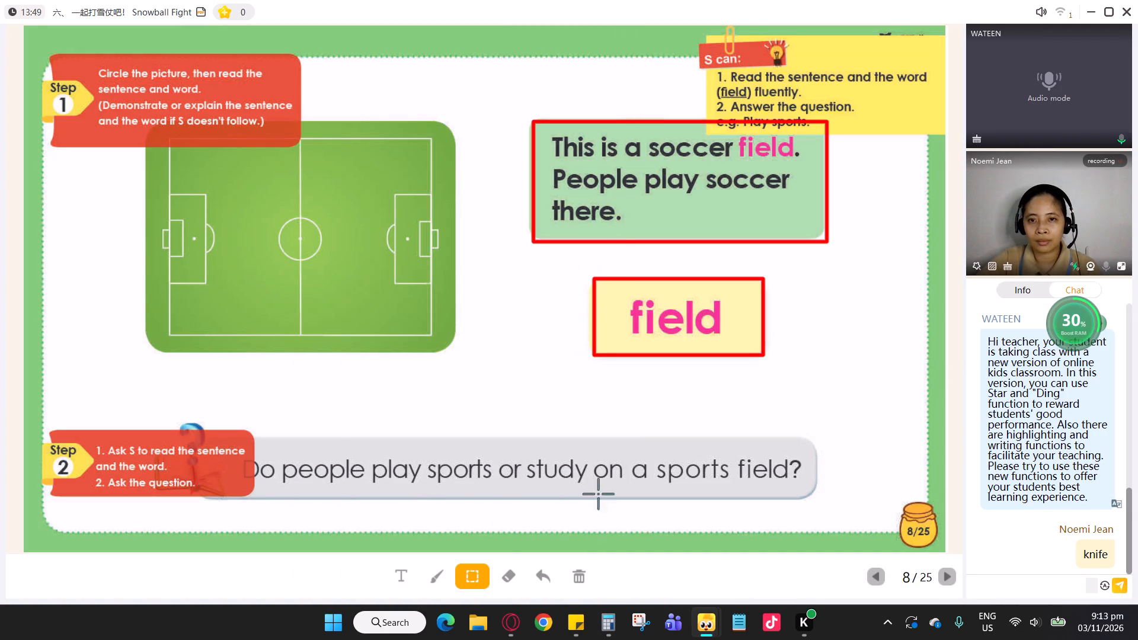
Underline the words "People" and "there" in red with the brush in the boxed sentences.
click(437, 581)
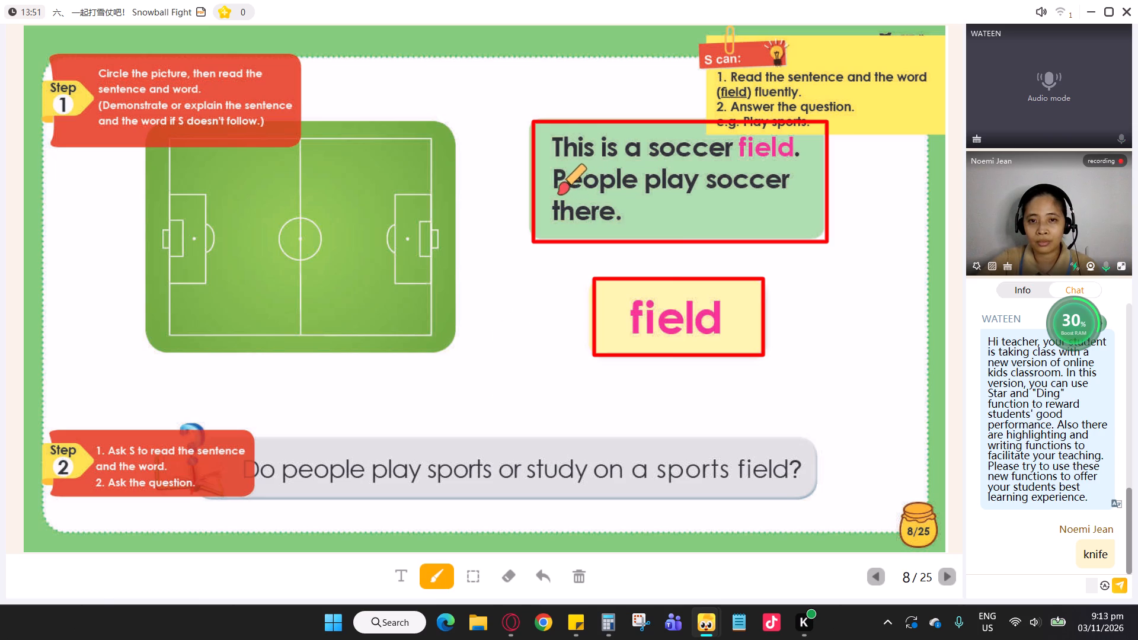
drag(553, 196, 618, 200)
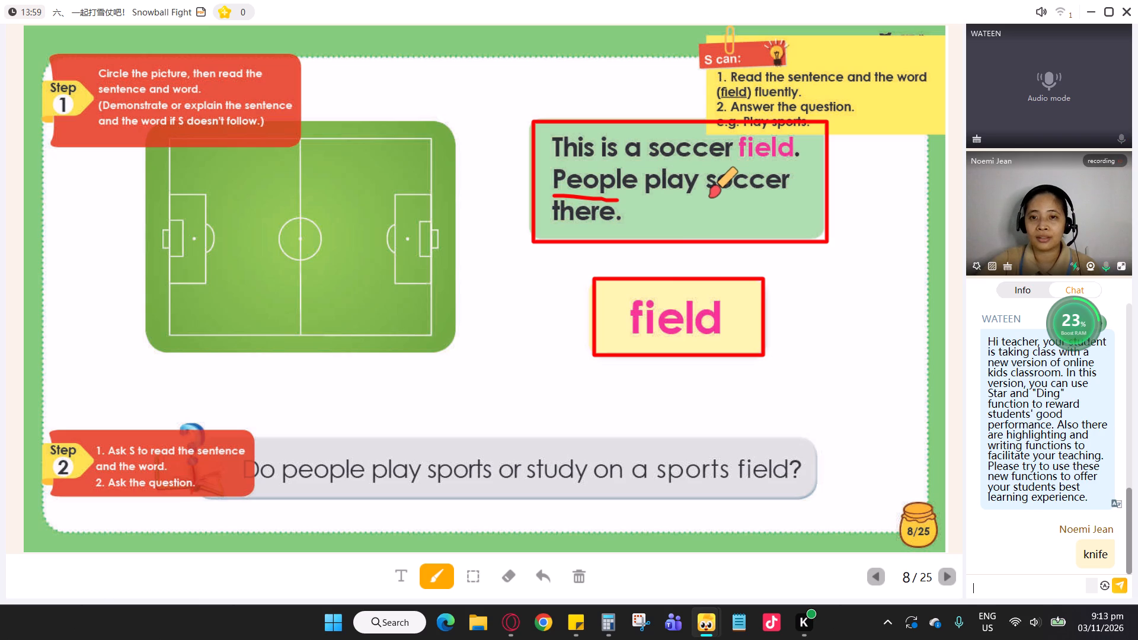
drag(546, 229, 571, 229)
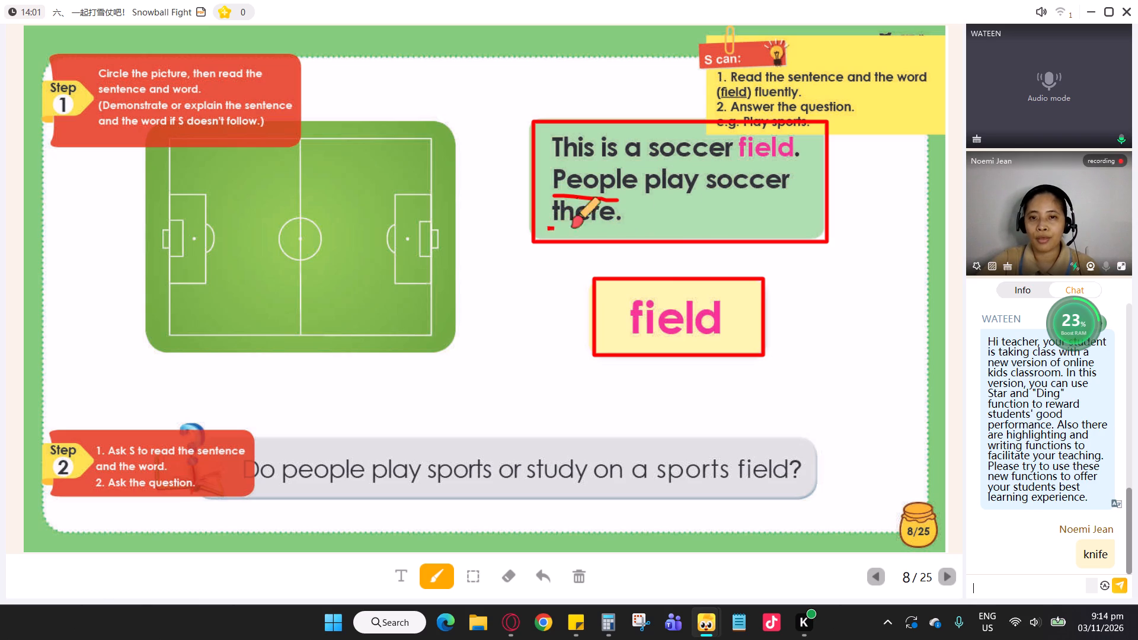
drag(571, 229, 621, 228)
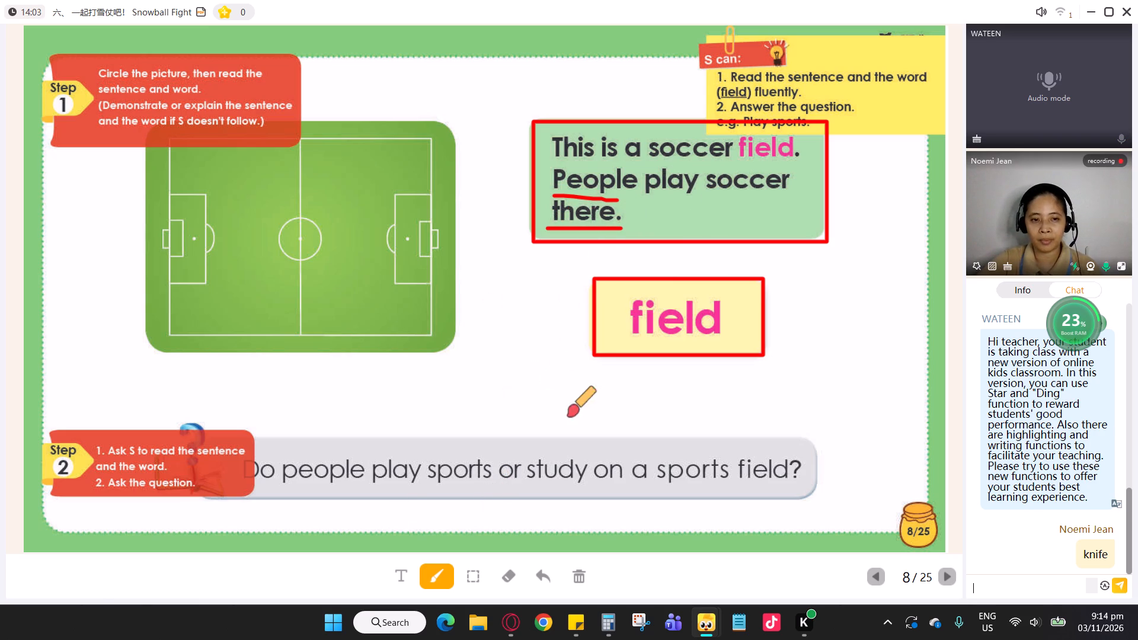
Draw a freehand red tick beside the question about playing sports or studying on a sports field.
drag(194, 450, 266, 391)
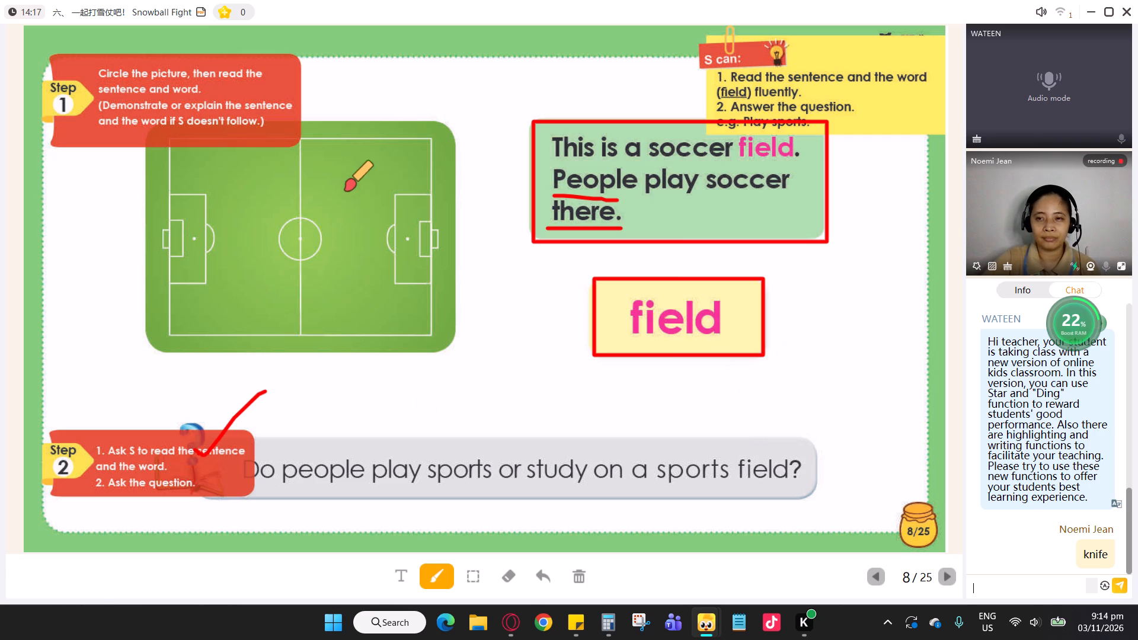
Draw a freehand red tick over the upper corner of the soccer field picture, nearest the sentence card.
drag(406, 130, 474, 98)
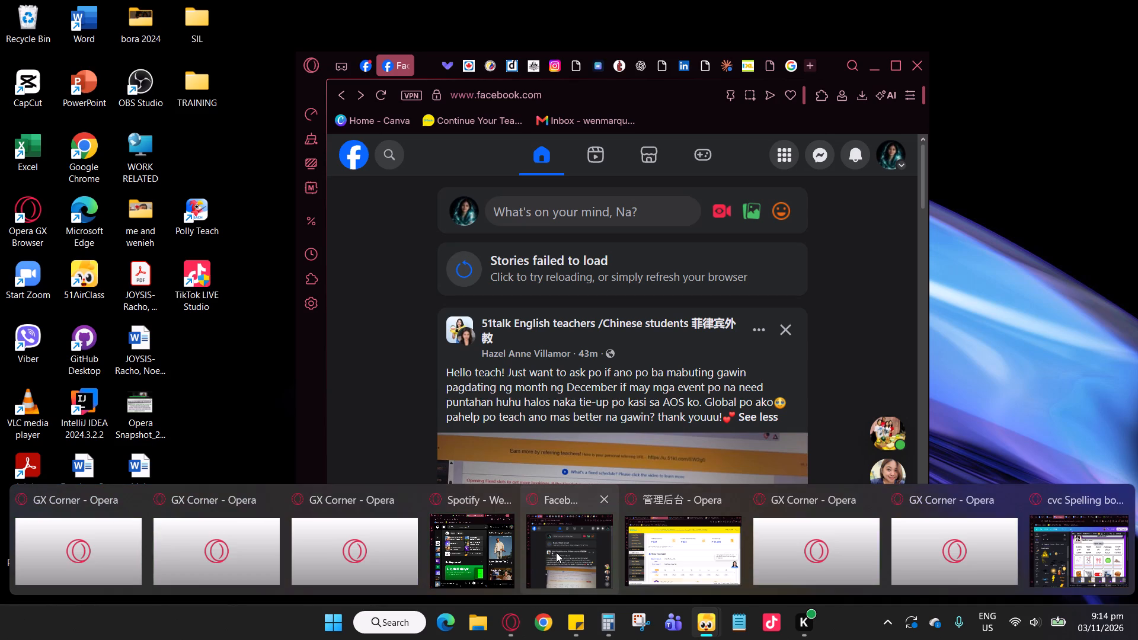
Switch to Facebook in Opera, open the unread chat to read its new message, and return to the classroom.
click(556, 552)
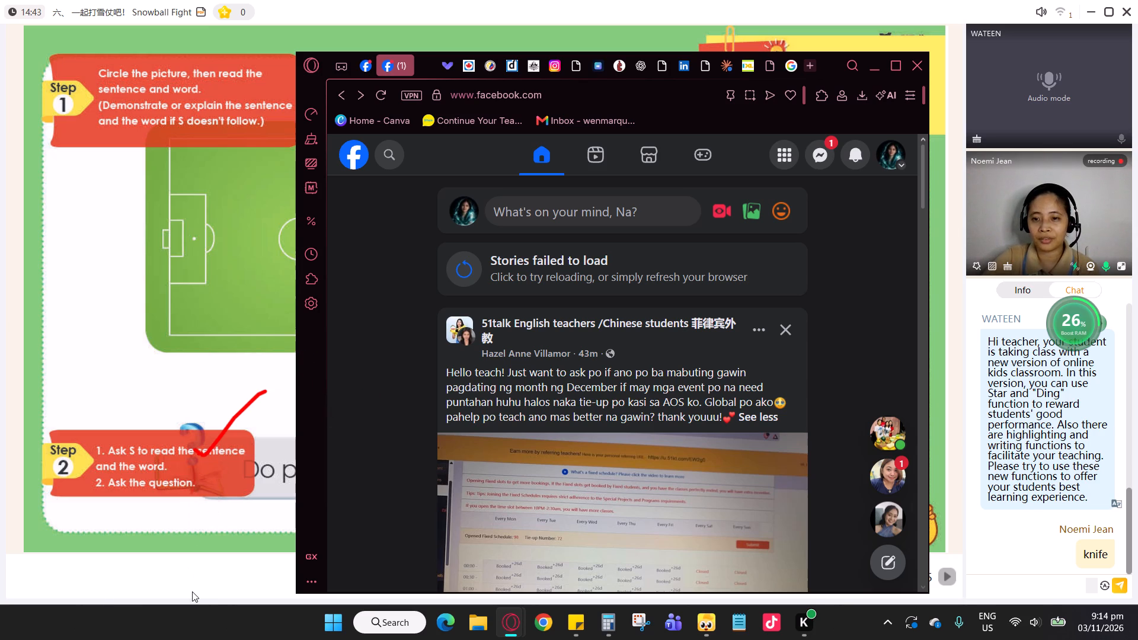
click(895, 477)
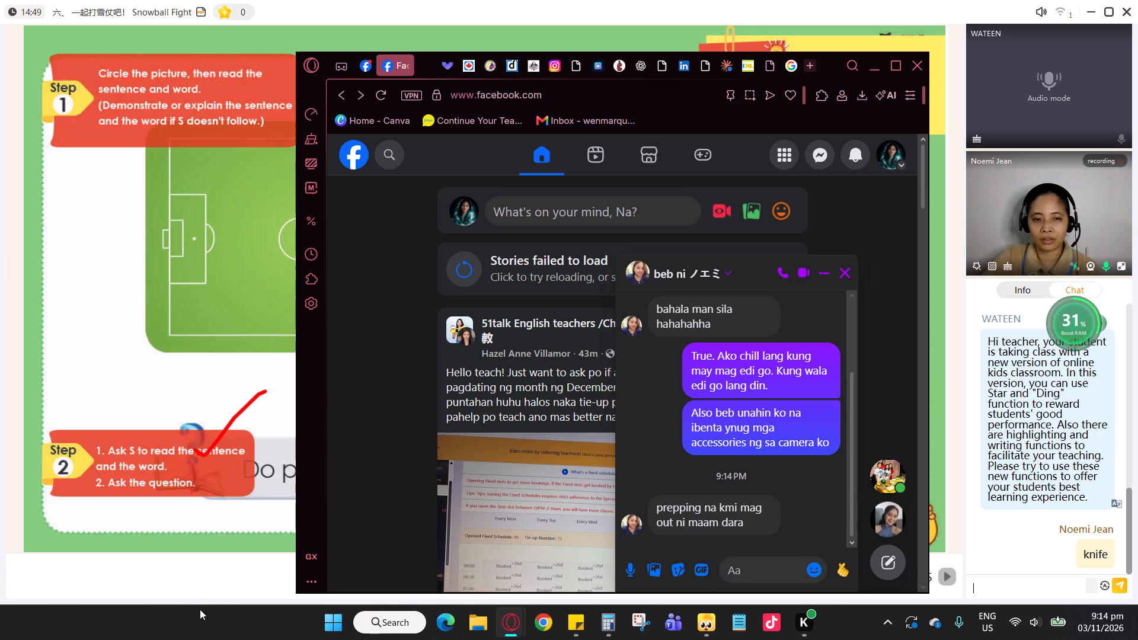
click(193, 587)
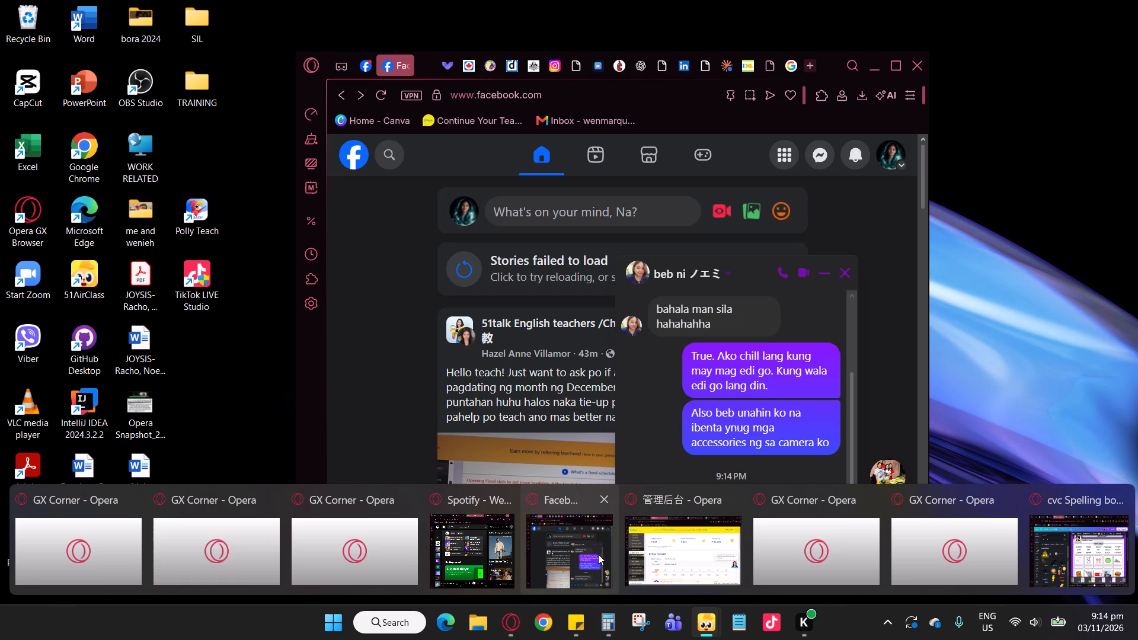
Switch to Facebook in Opera, reply "ihahatid ka rin ba?" in the open chat, minimize it and return to the classroom.
click(568, 555)
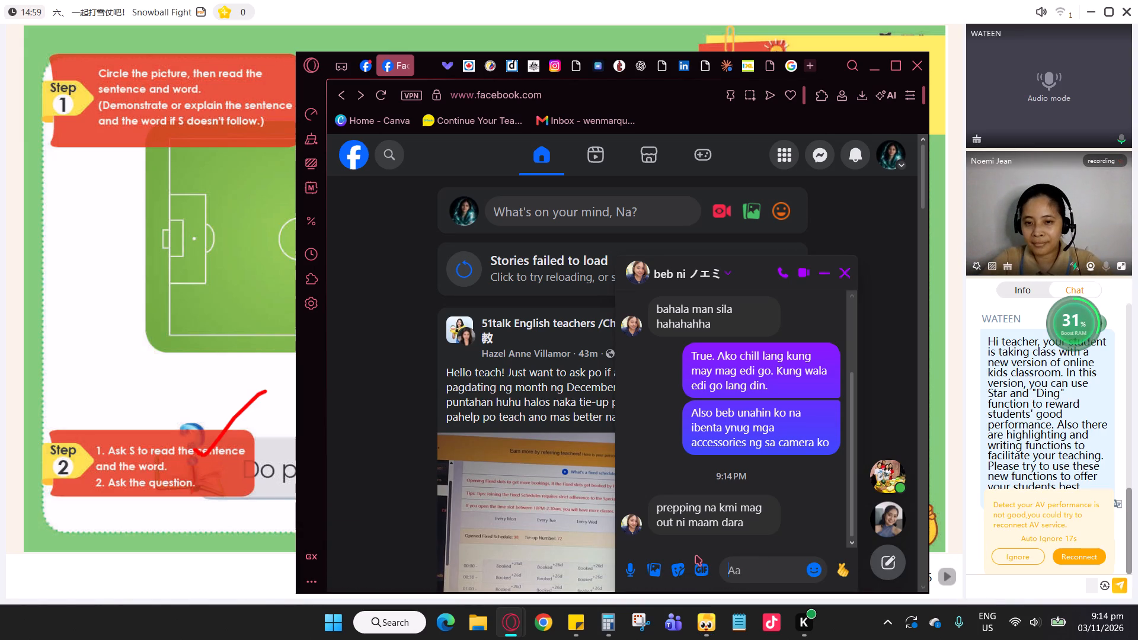
click(755, 565)
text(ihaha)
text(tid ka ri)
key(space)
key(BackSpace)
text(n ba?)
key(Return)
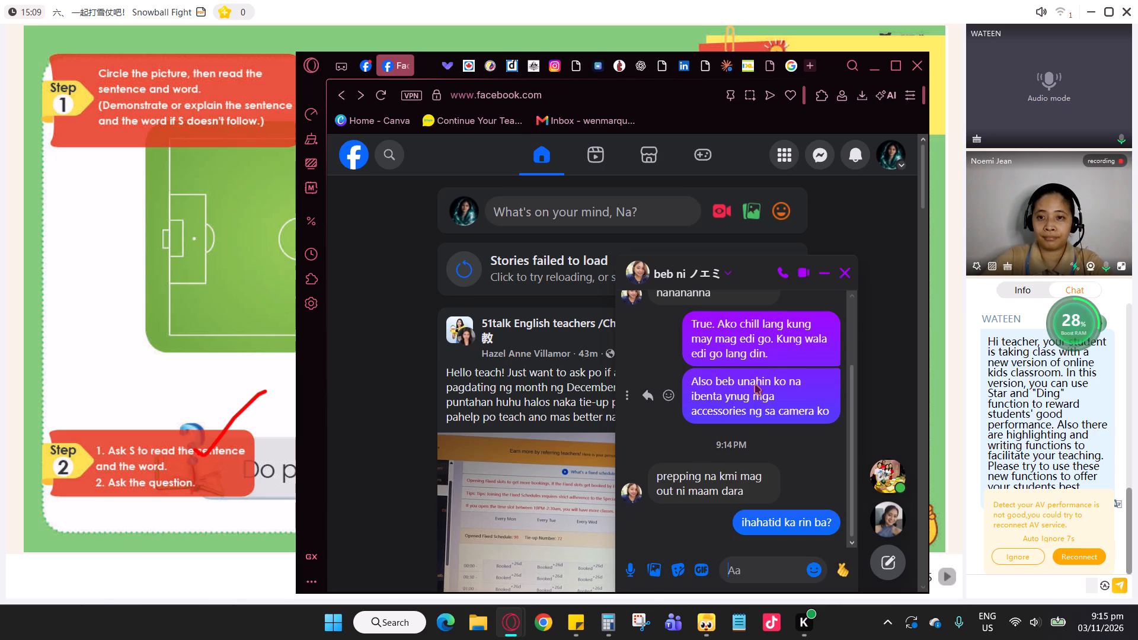
click(823, 265)
click(522, 0)
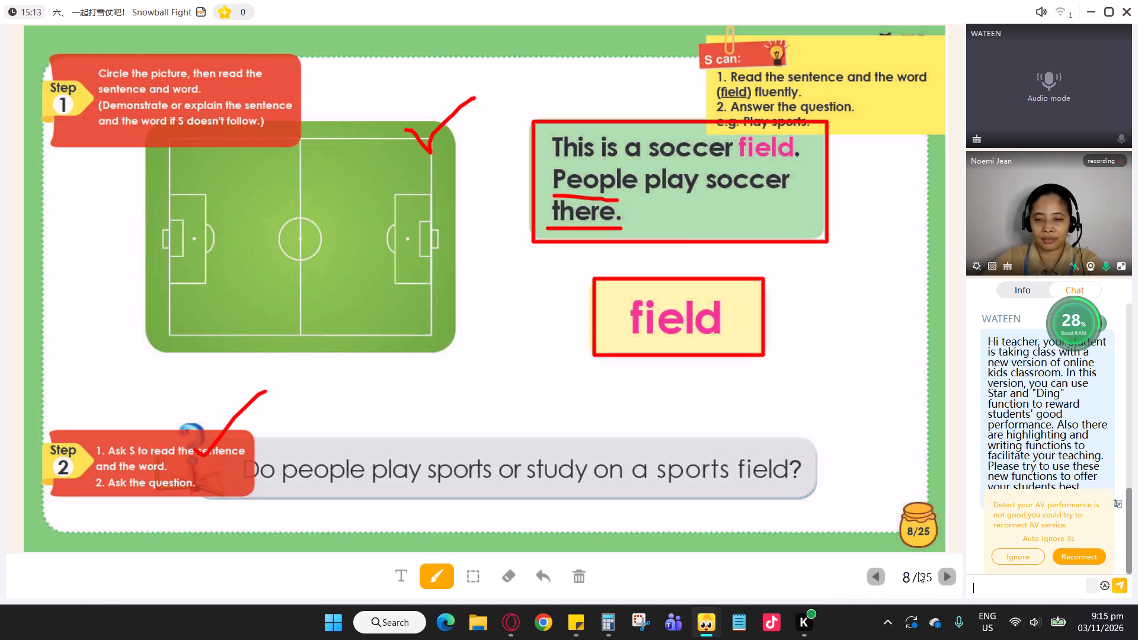
Award the student a star.
click(220, 13)
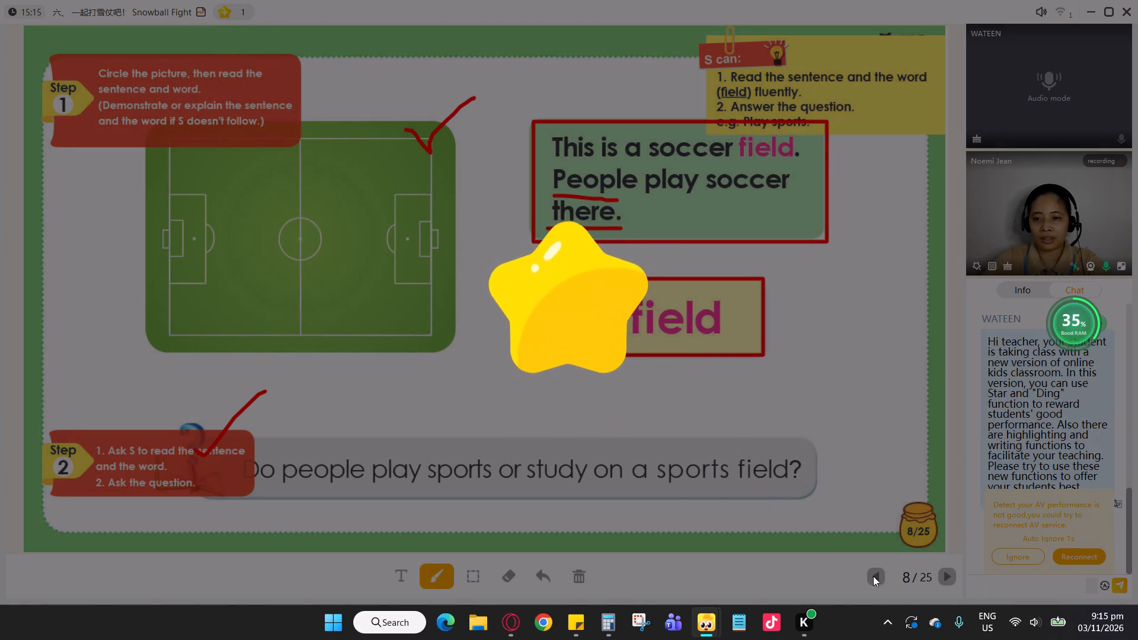
Advance to the sled slide and frame the sled word card with a red rectangle.
click(940, 580)
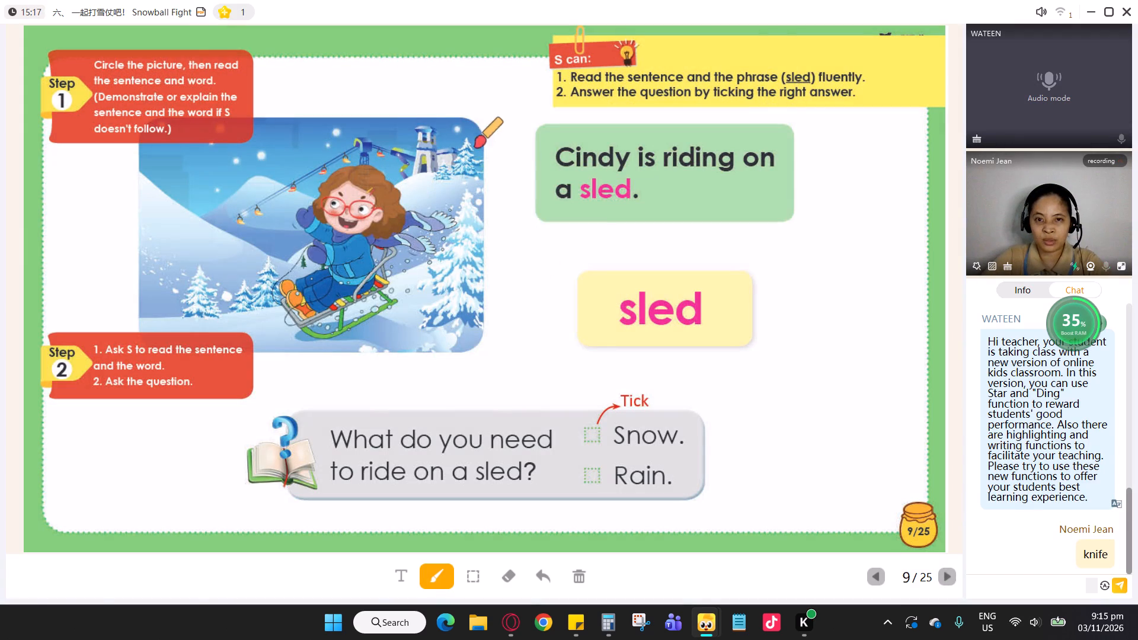
click(474, 581)
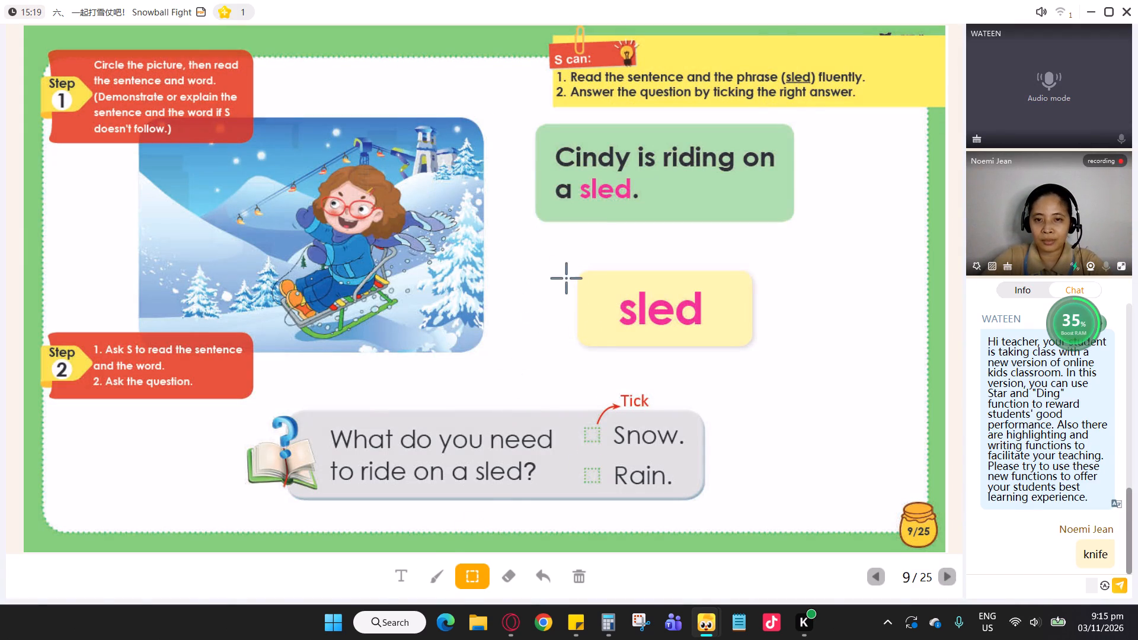
drag(577, 273, 757, 340)
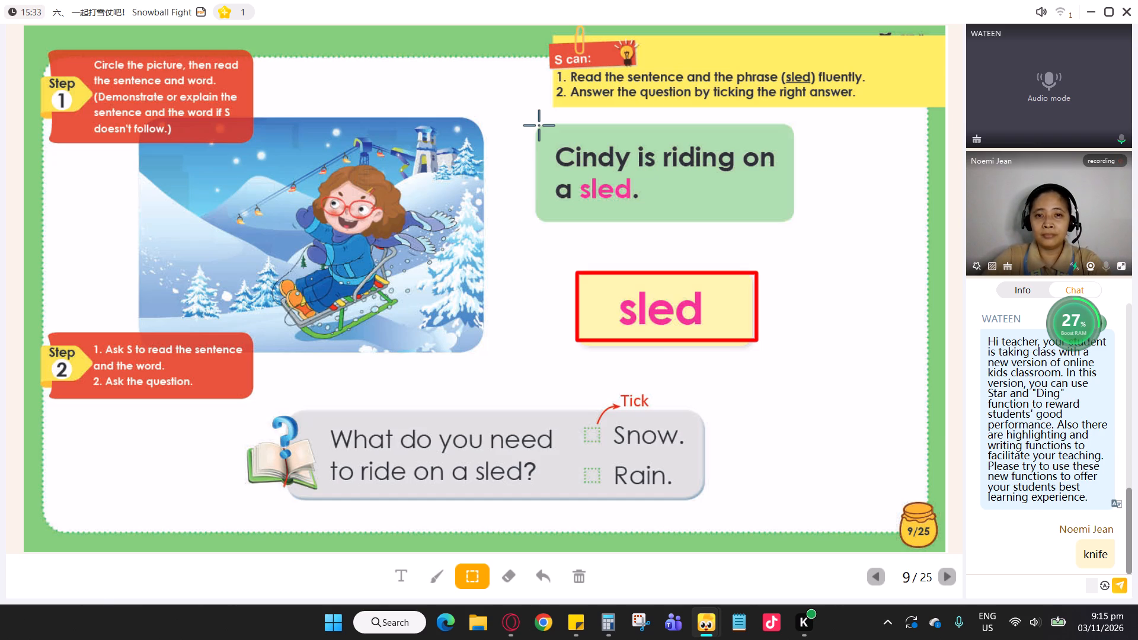
Draw a red box around the sentence "Cindy is riding on a sled.".
drag(539, 125, 790, 222)
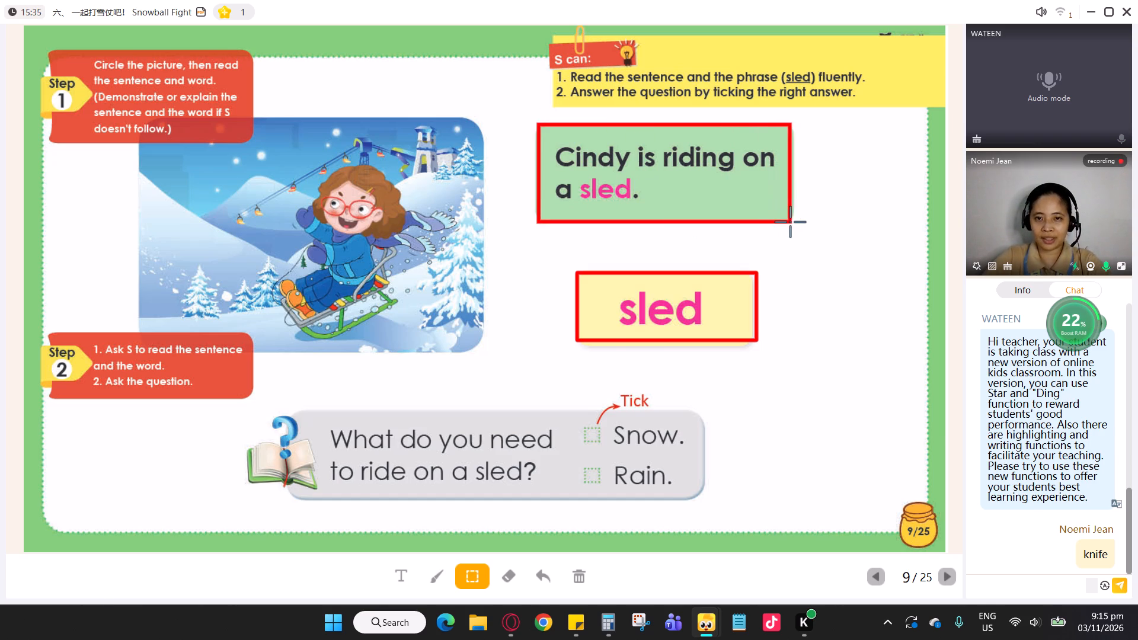
Finish the red box around the sentence "Cindy is riding on a sled." at its lower corner.
drag(790, 222, 792, 222)
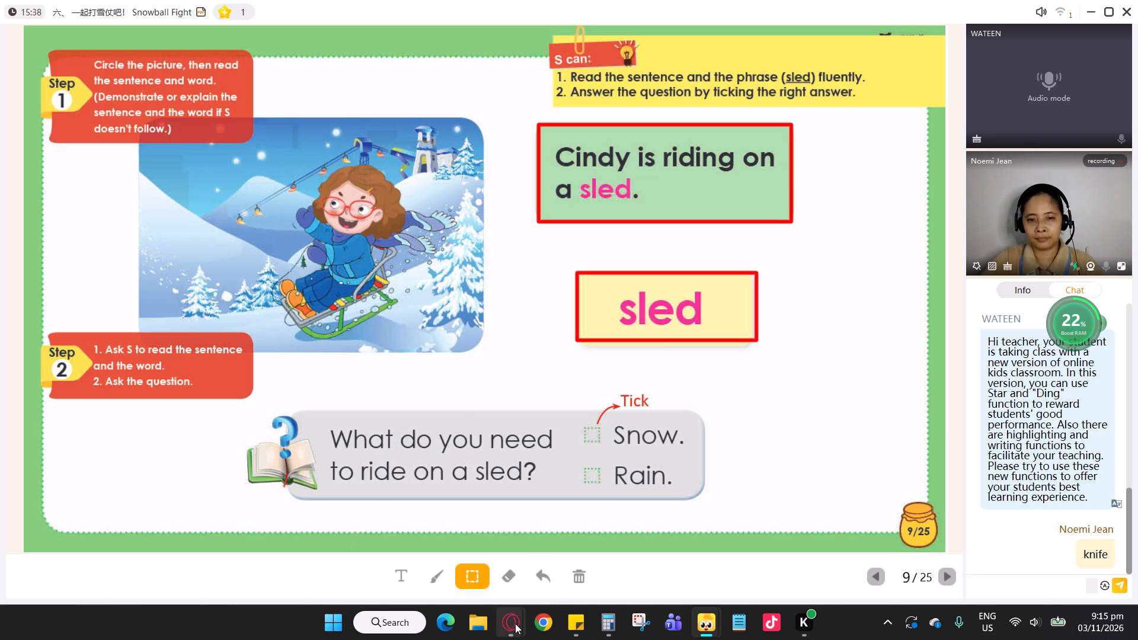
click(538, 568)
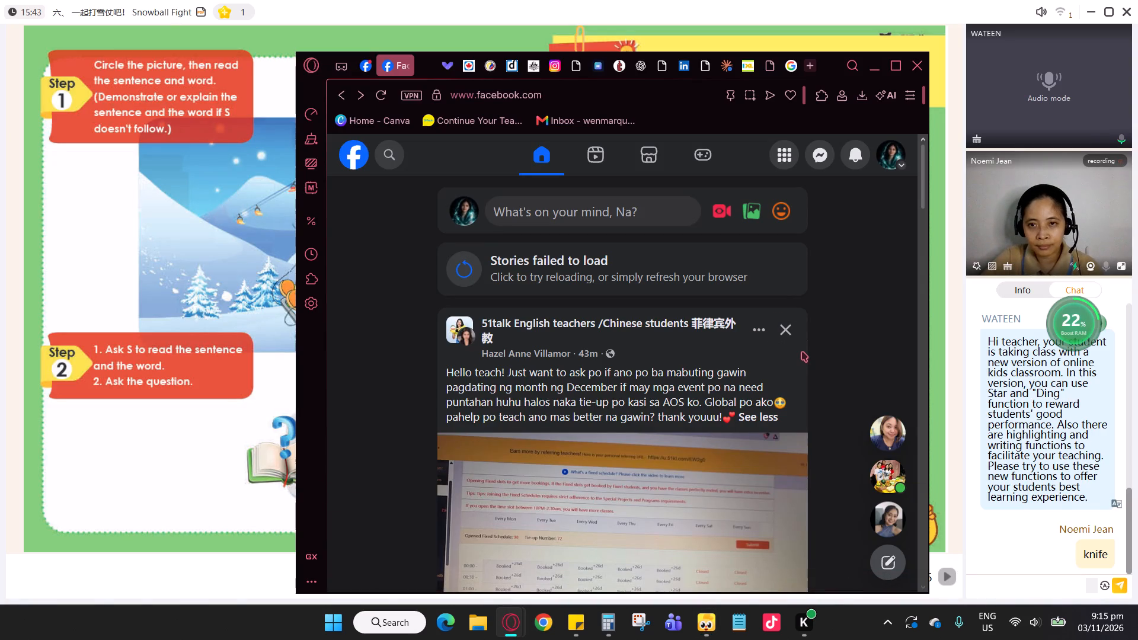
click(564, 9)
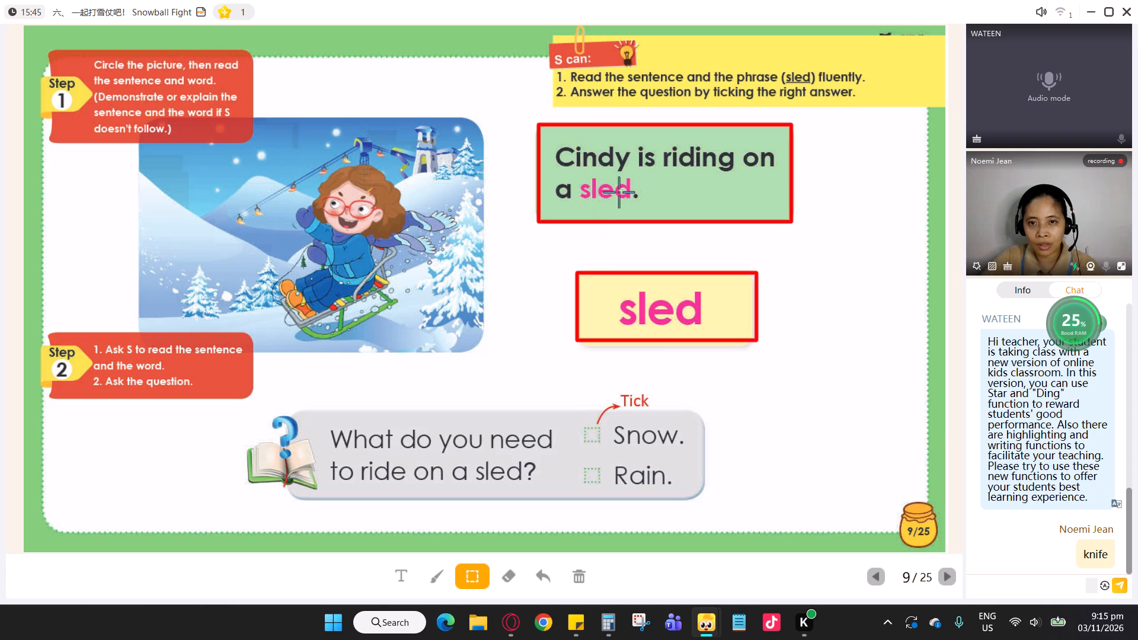
Underline the words "riding" and "a" in the boxed sentence with freehand red brush strokes.
click(437, 577)
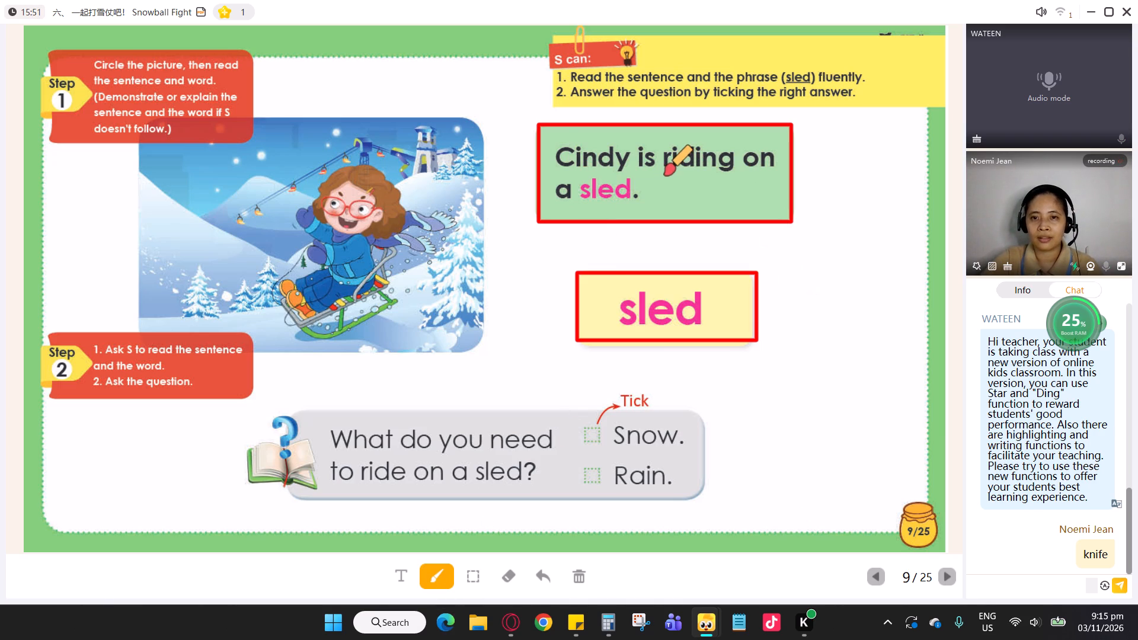
drag(663, 177, 727, 175)
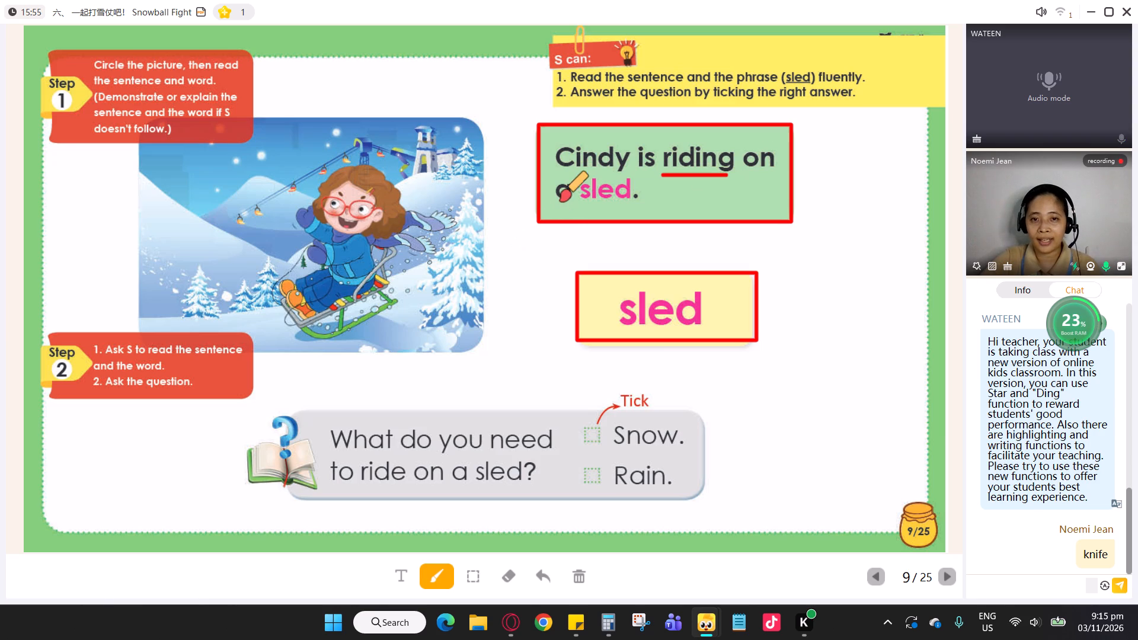
drag(554, 206, 572, 206)
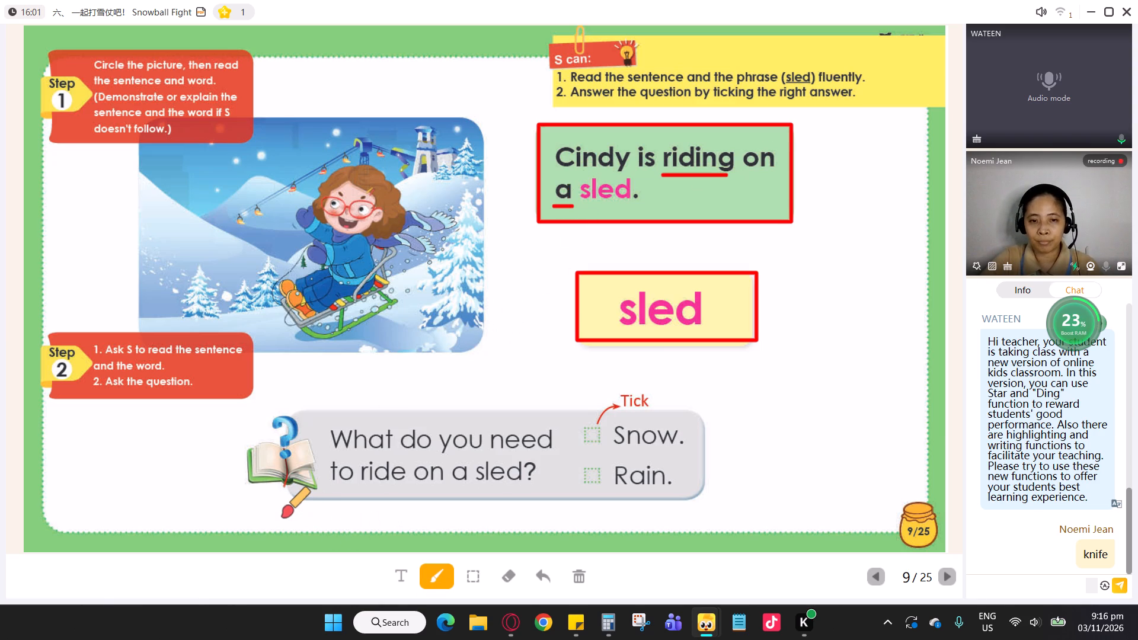
Draw a freehand red tick beside the question "What do you need to ride on a sled?".
drag(302, 429, 361, 382)
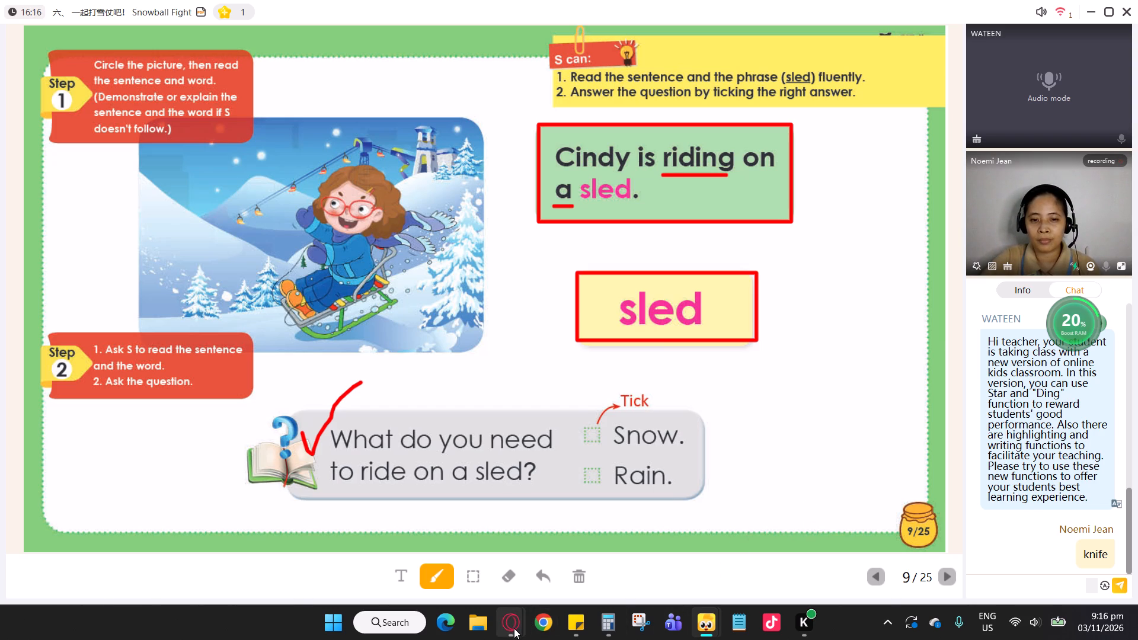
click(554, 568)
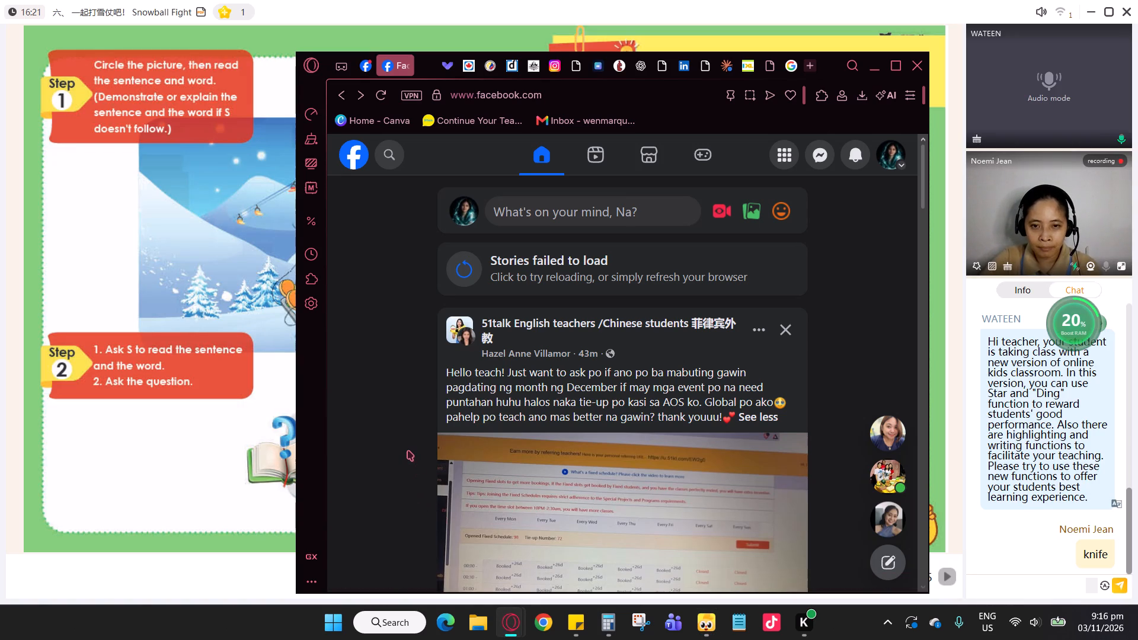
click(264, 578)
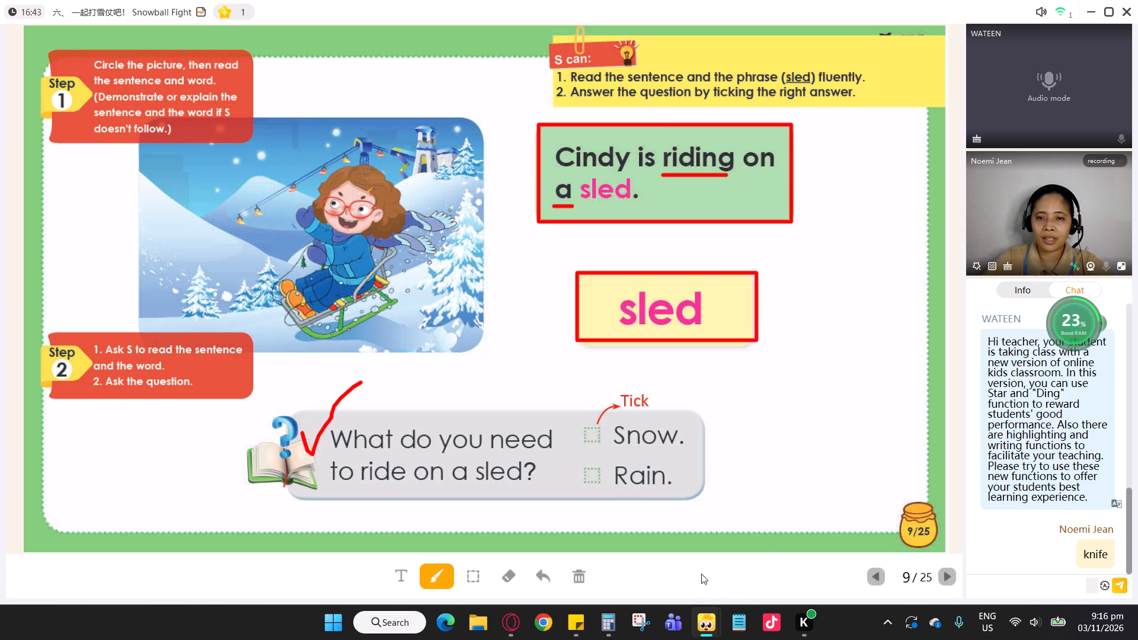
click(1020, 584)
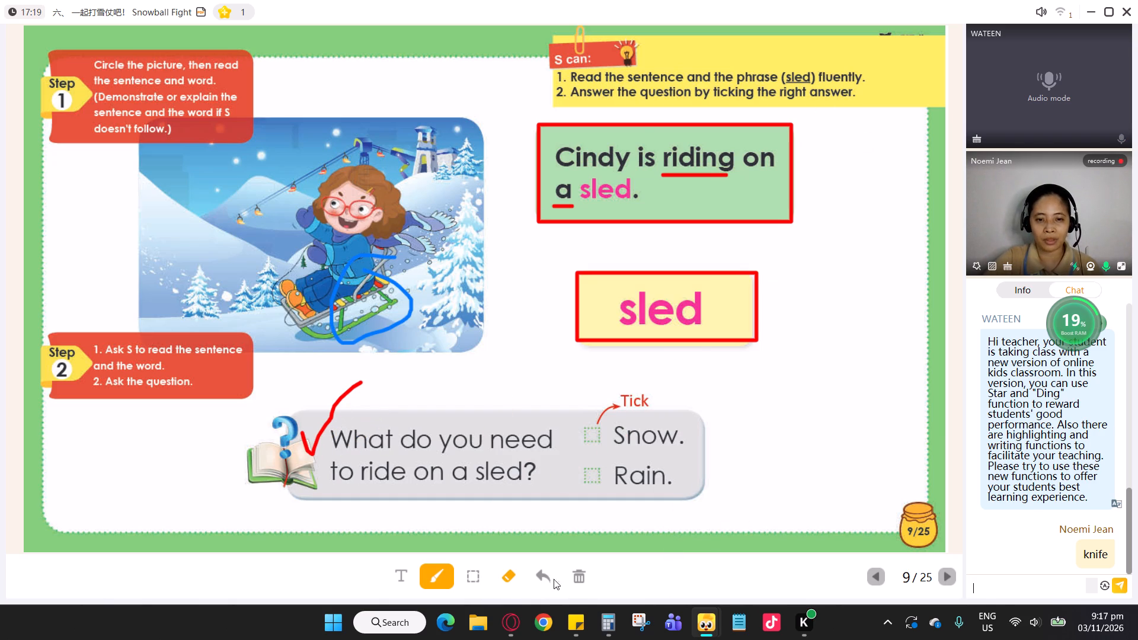
Clear all annotations from the sled slide and draw a red box around the question with its Snow and Rain options.
click(587, 574)
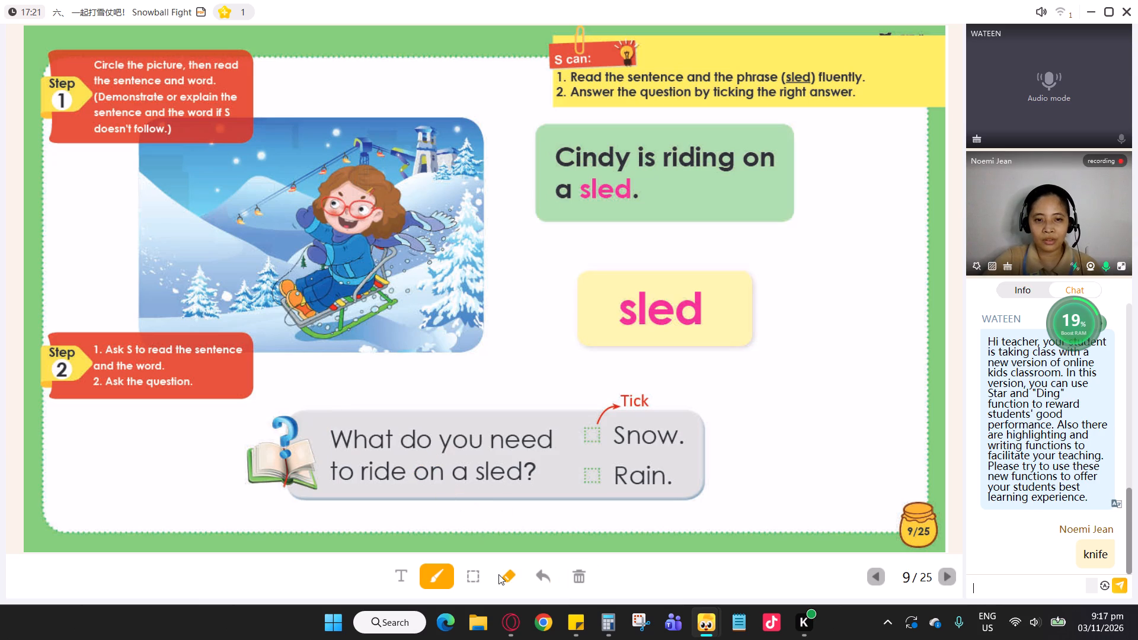
click(473, 579)
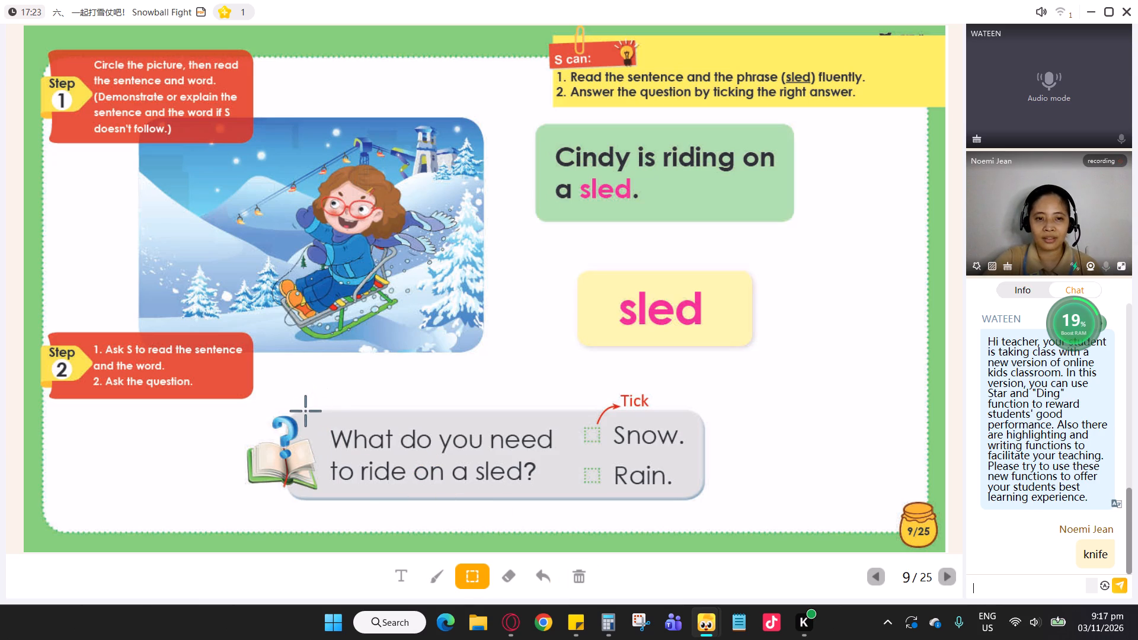
drag(305, 411, 714, 501)
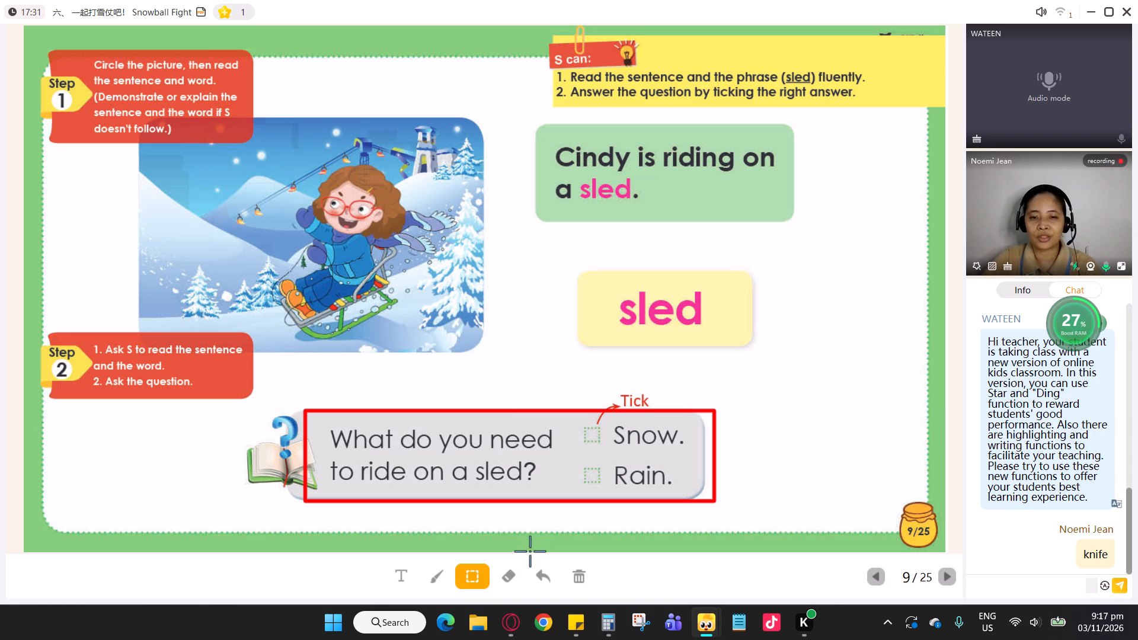
Award the student a star.
click(222, 5)
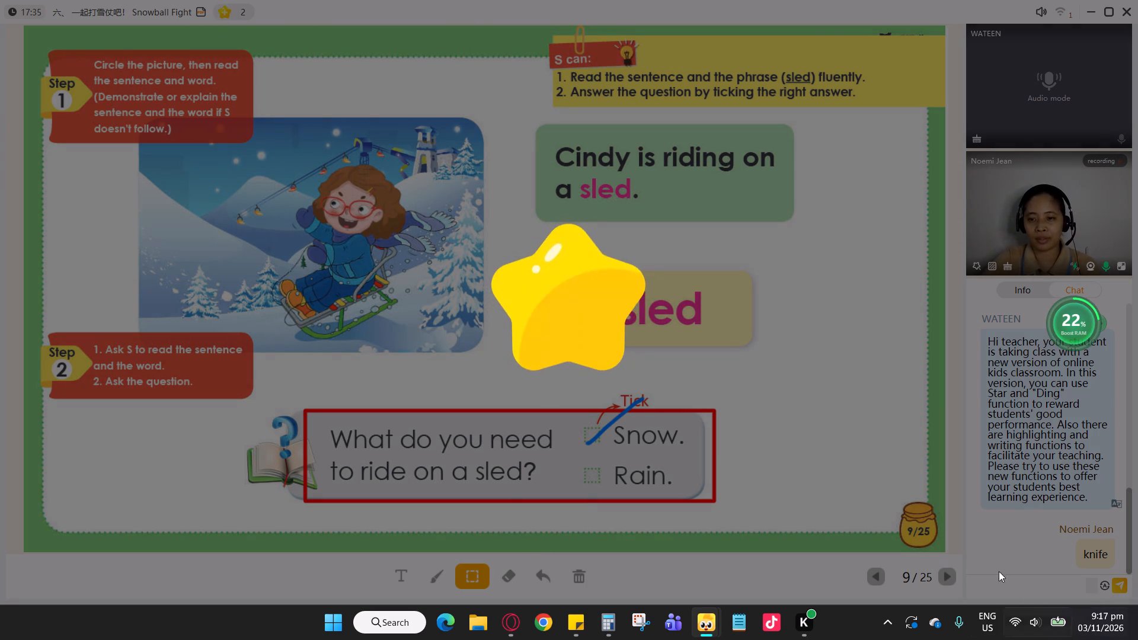
Advance to slide 11 and draw a red box around the passage about Timmy's school Winter Sports Day.
click(946, 577)
click(946, 577)
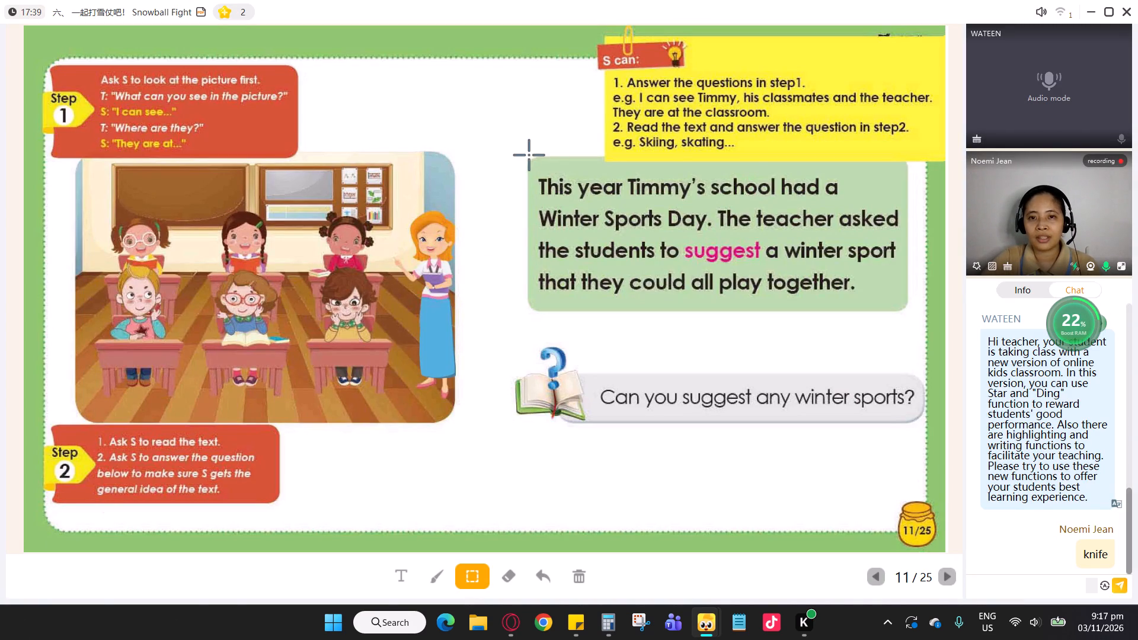
drag(525, 156, 918, 311)
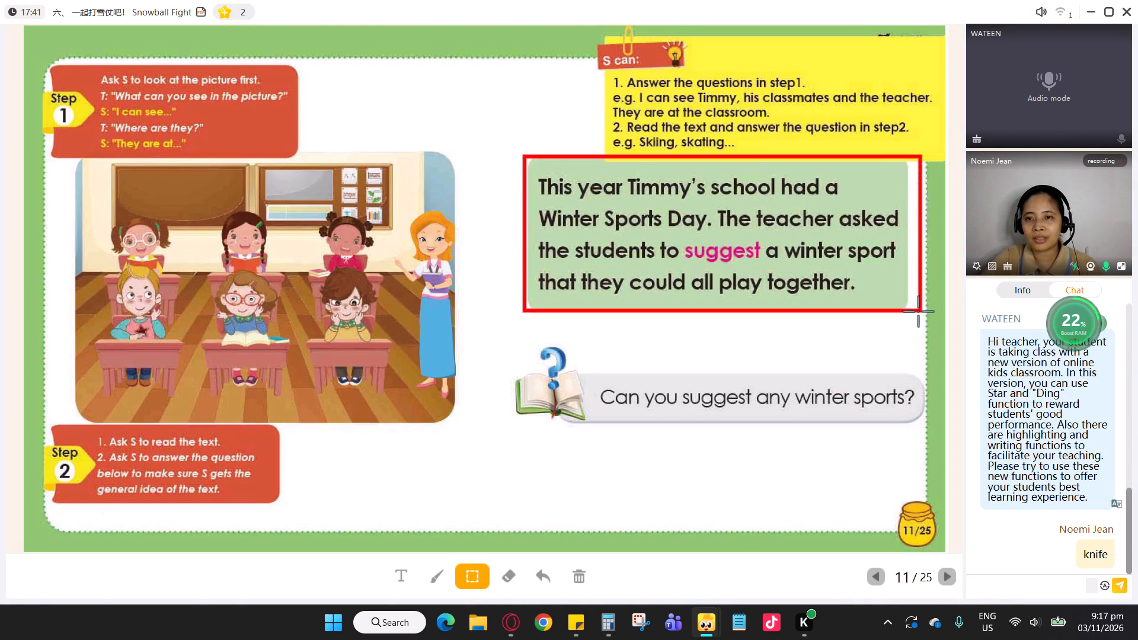
drag(918, 311, 912, 314)
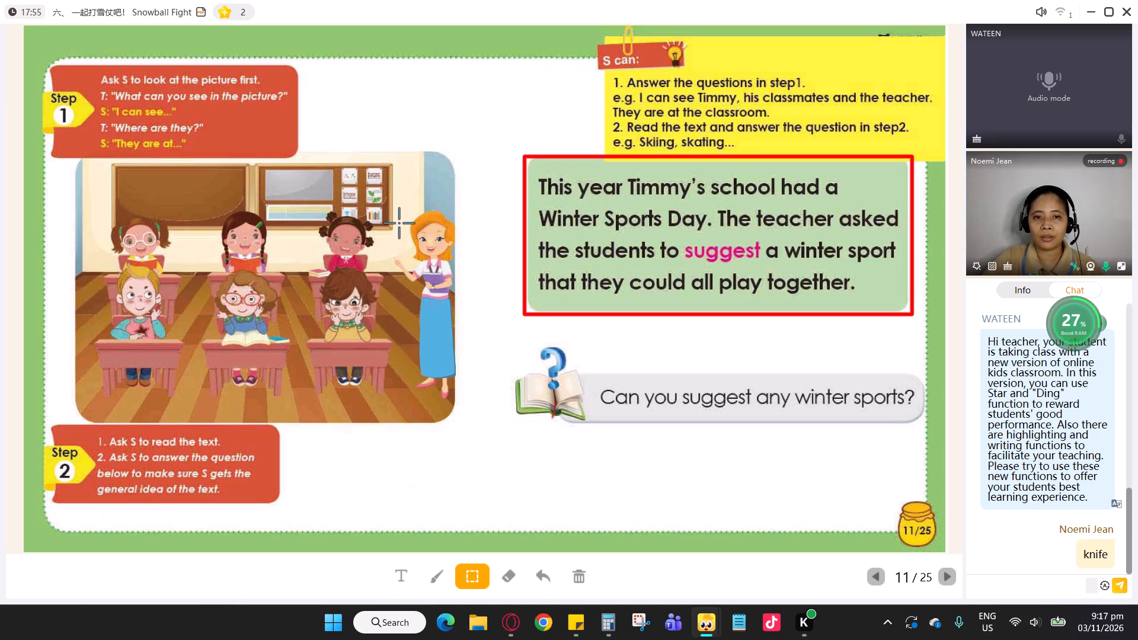
Draw red boxes around the teacher in the classroom picture and the question "Can you suggest any winter sports?".
drag(397, 199, 473, 405)
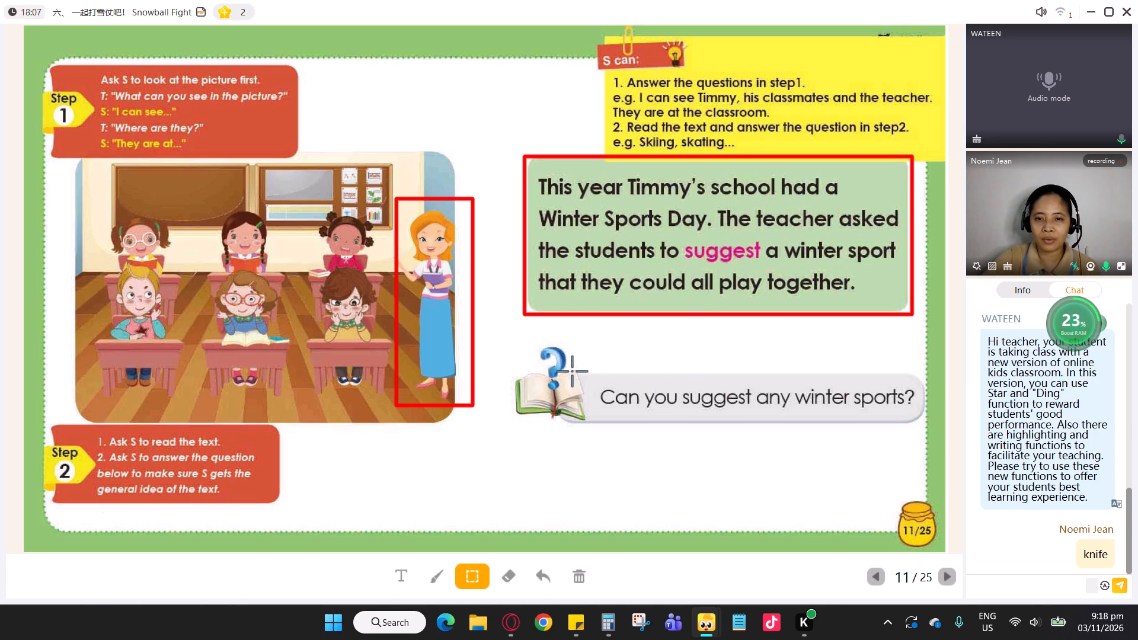
drag(572, 371, 932, 426)
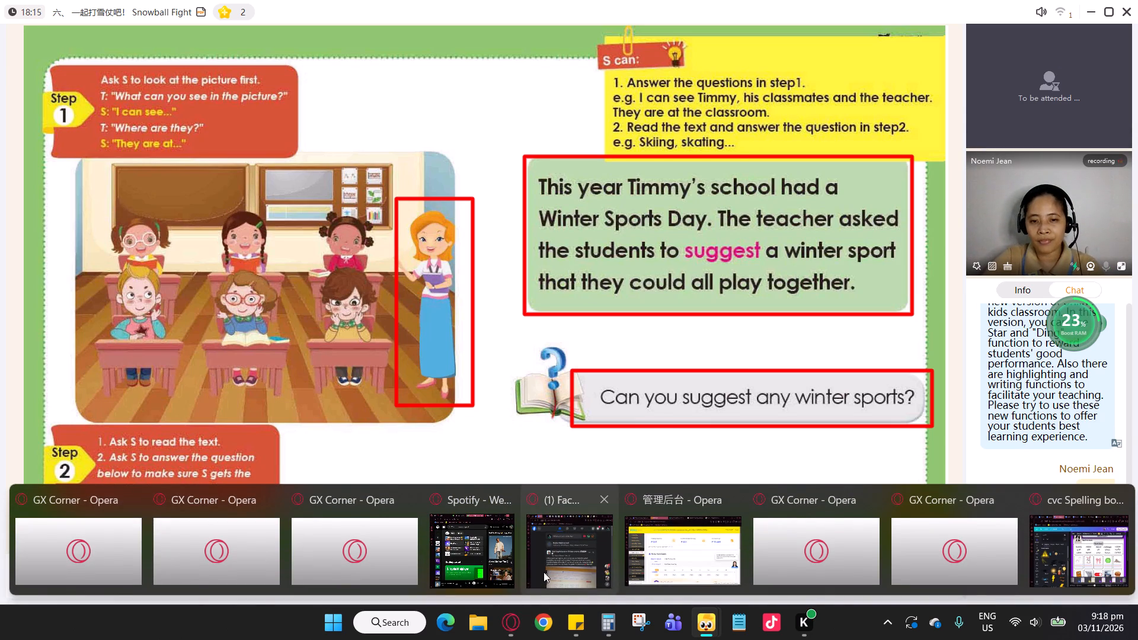
Switch to Facebook in Opera GX and reply in the unread chat with "ay ngek. kala ko ihahatid kayo haist".
click(554, 562)
scroll(833, 363, down, 1)
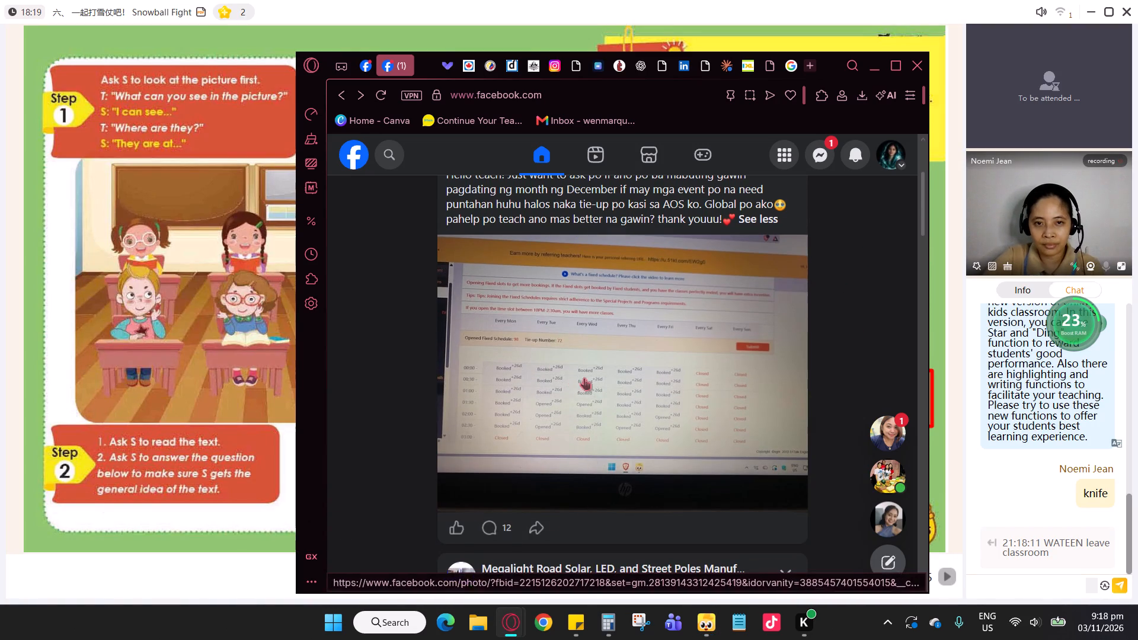
scroll(840, 340, up, 1)
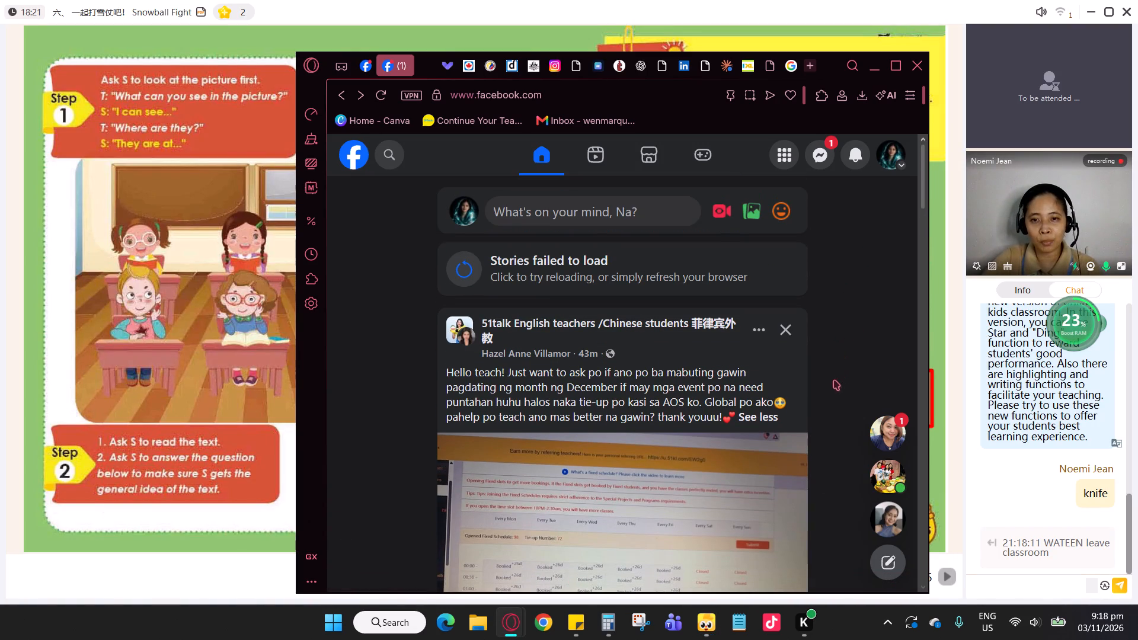
click(887, 436)
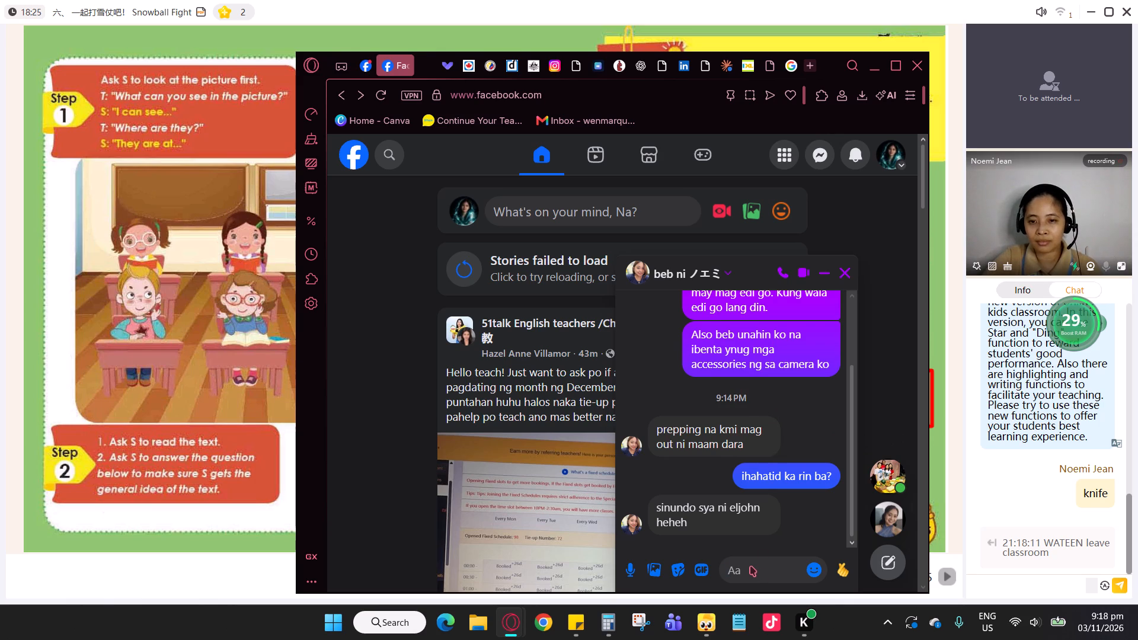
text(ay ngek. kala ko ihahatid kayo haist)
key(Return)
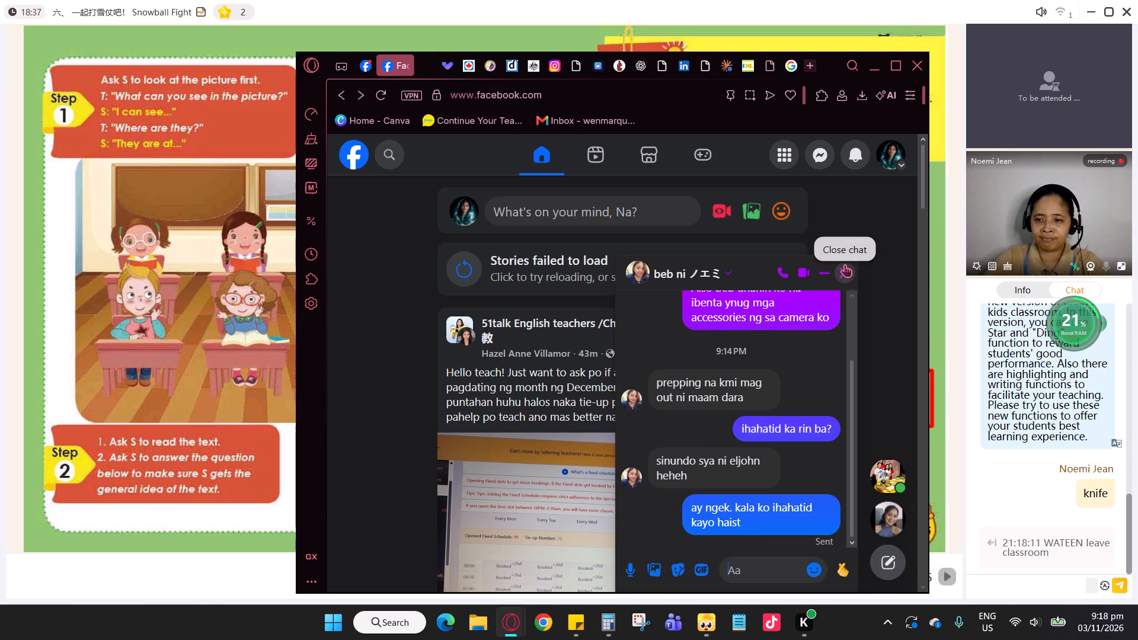
Send "pano ka uuwi?" in the same chat, then minimize the chat and the browser to return to the classroom.
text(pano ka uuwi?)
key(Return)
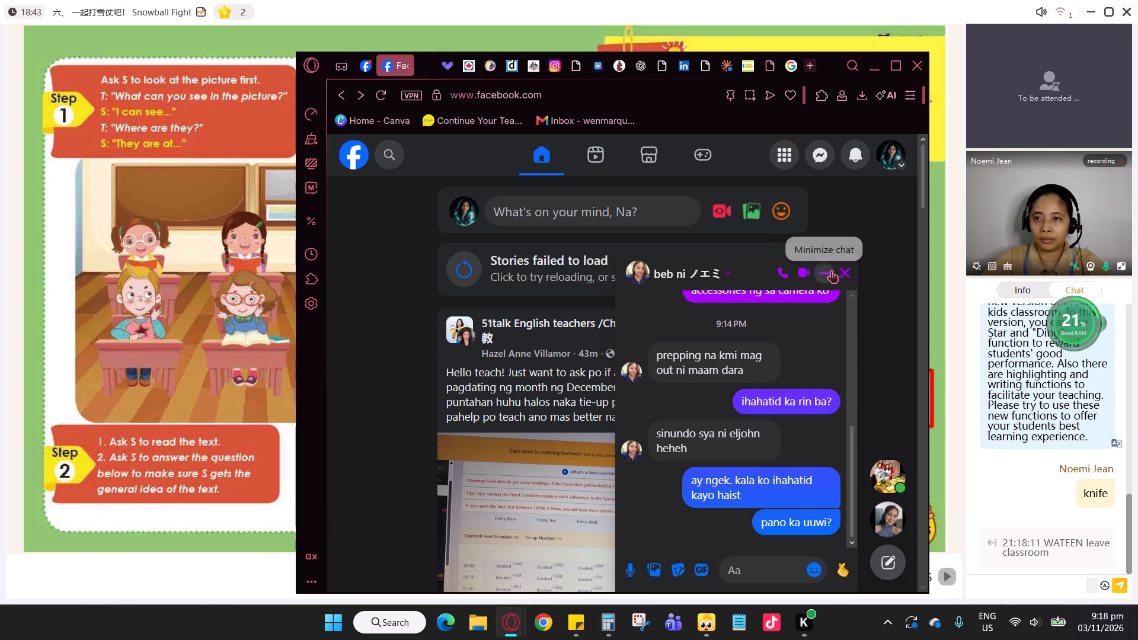
click(822, 279)
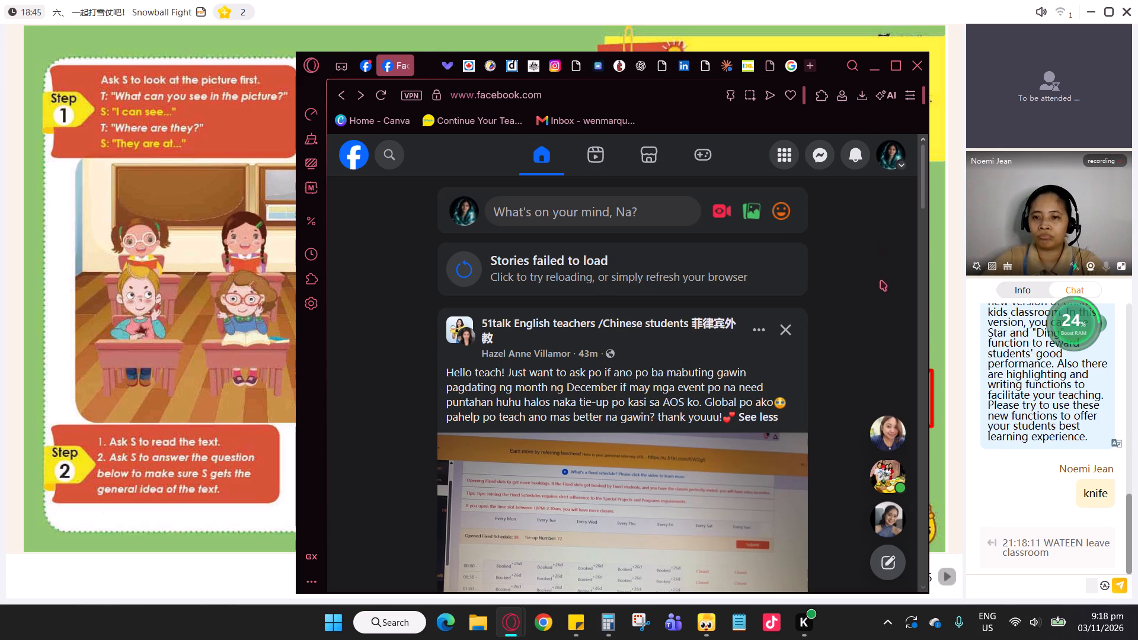
click(868, 281)
click(874, 68)
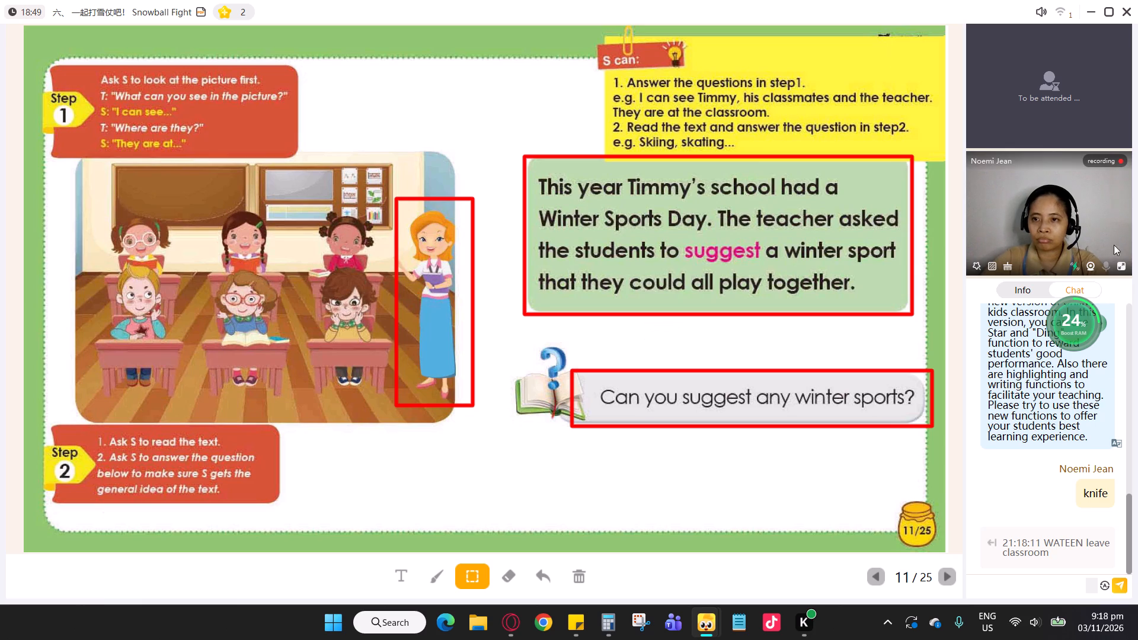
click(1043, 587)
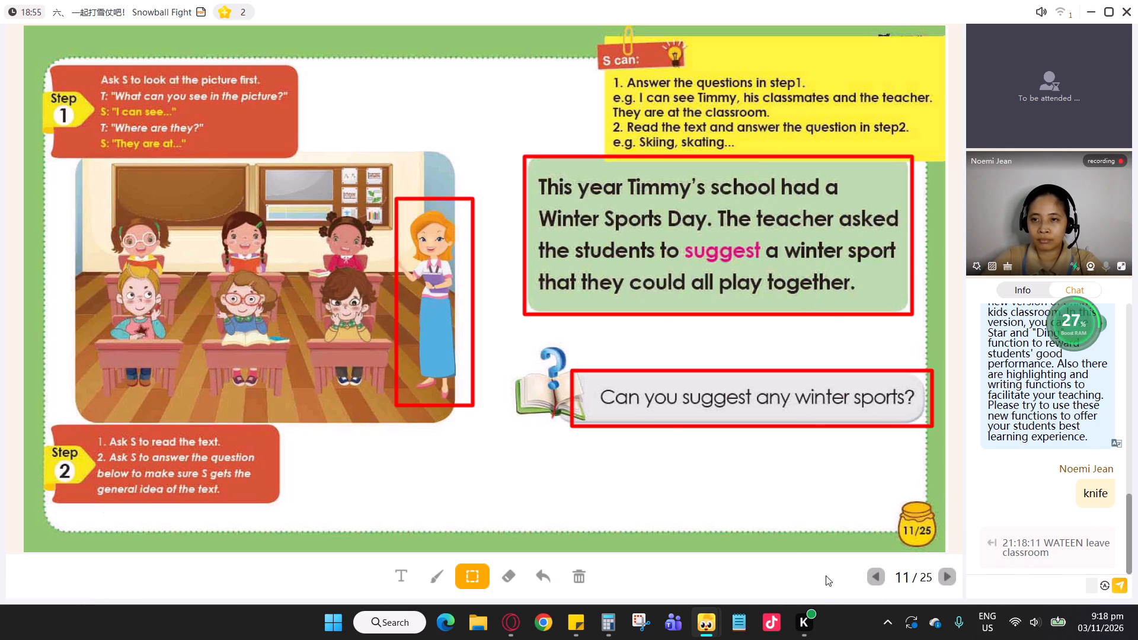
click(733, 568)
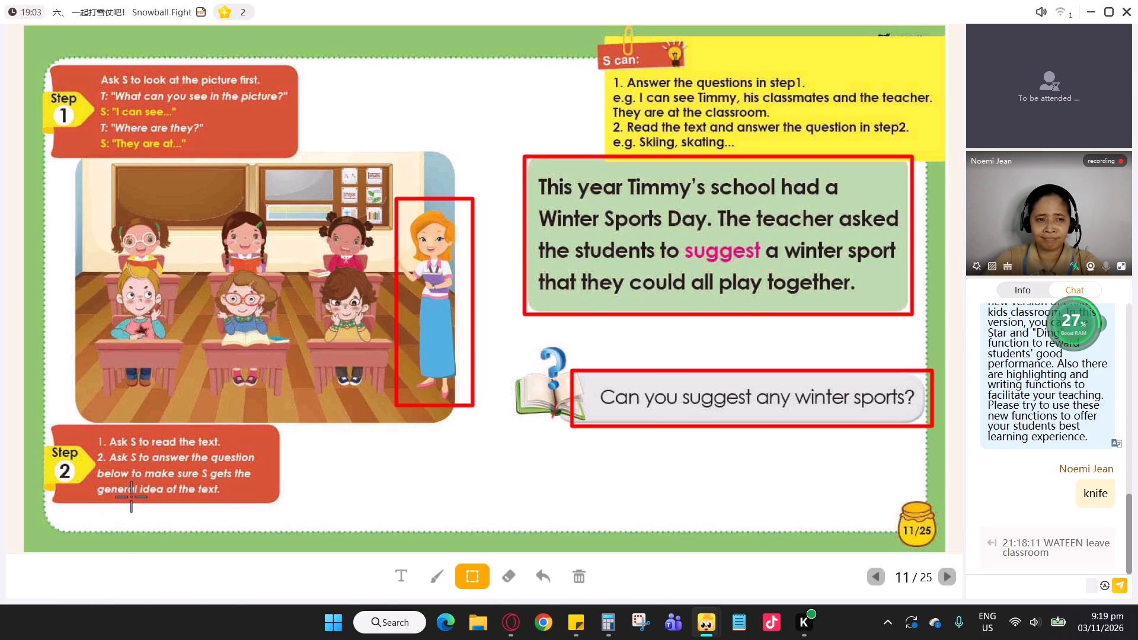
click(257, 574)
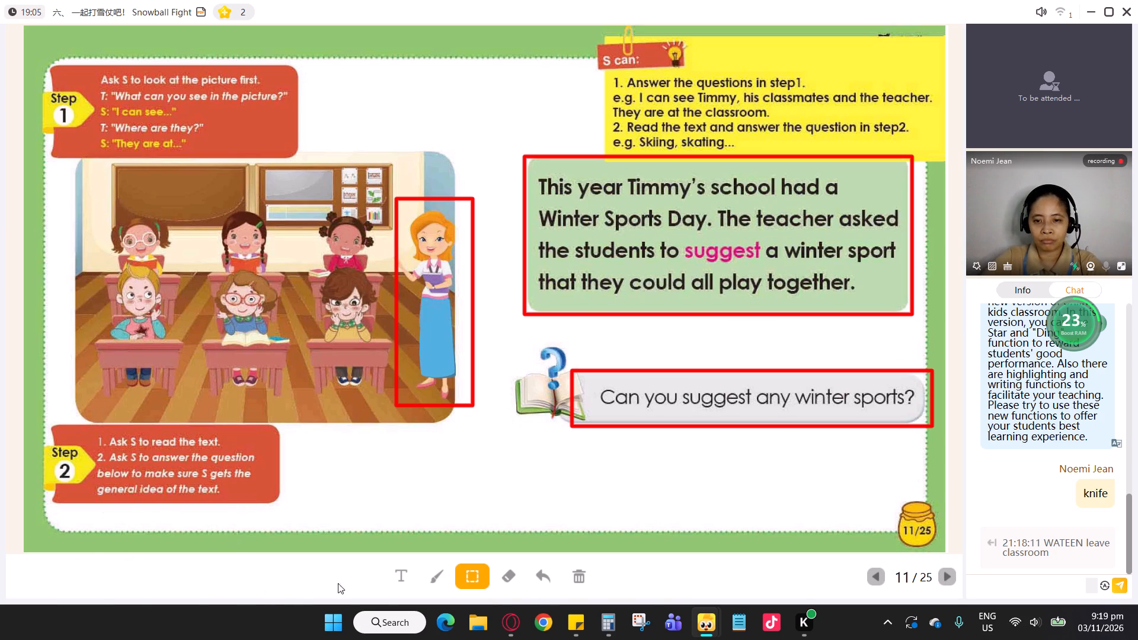
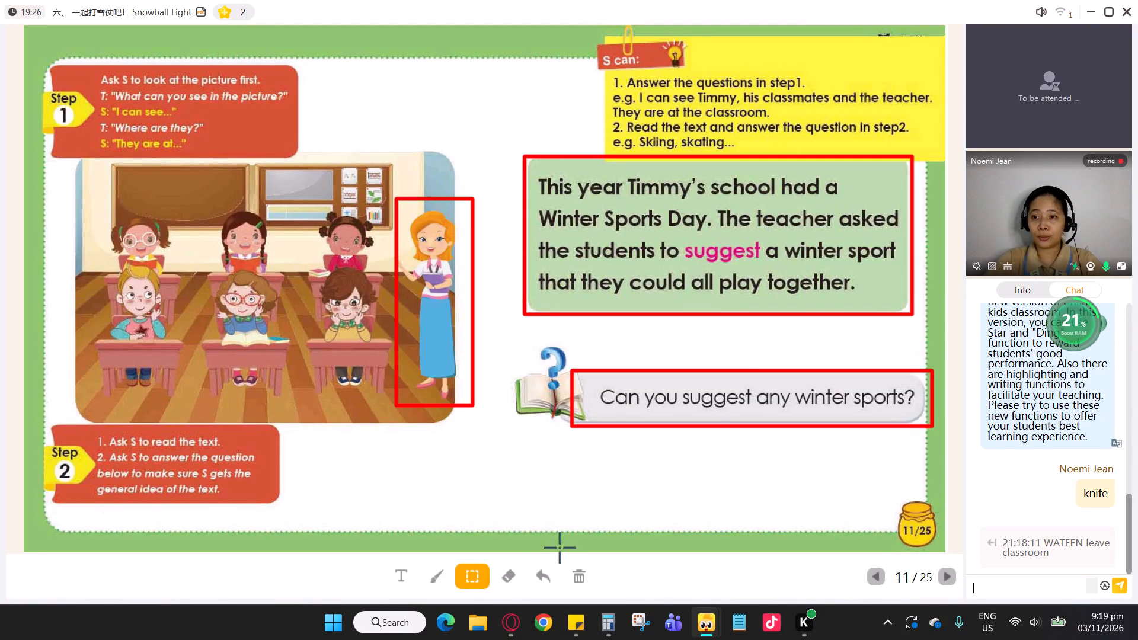
Switch to the Opera browser, examine the student incentive level and payment details in the Lesson Fee Hub, and return to the classroom.
click(506, 620)
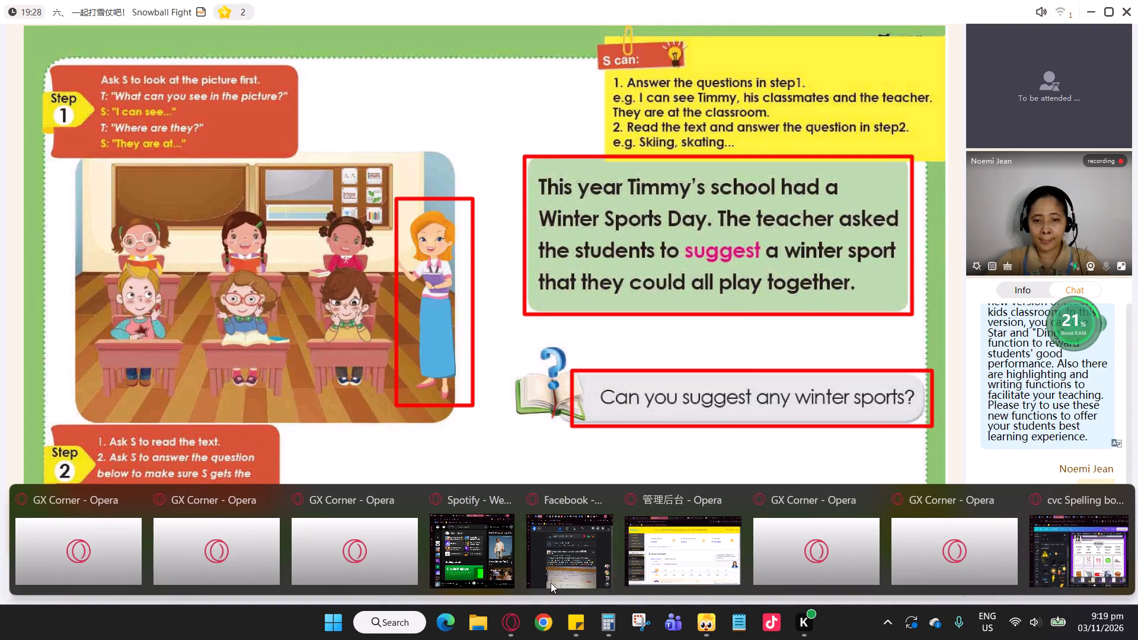
click(666, 563)
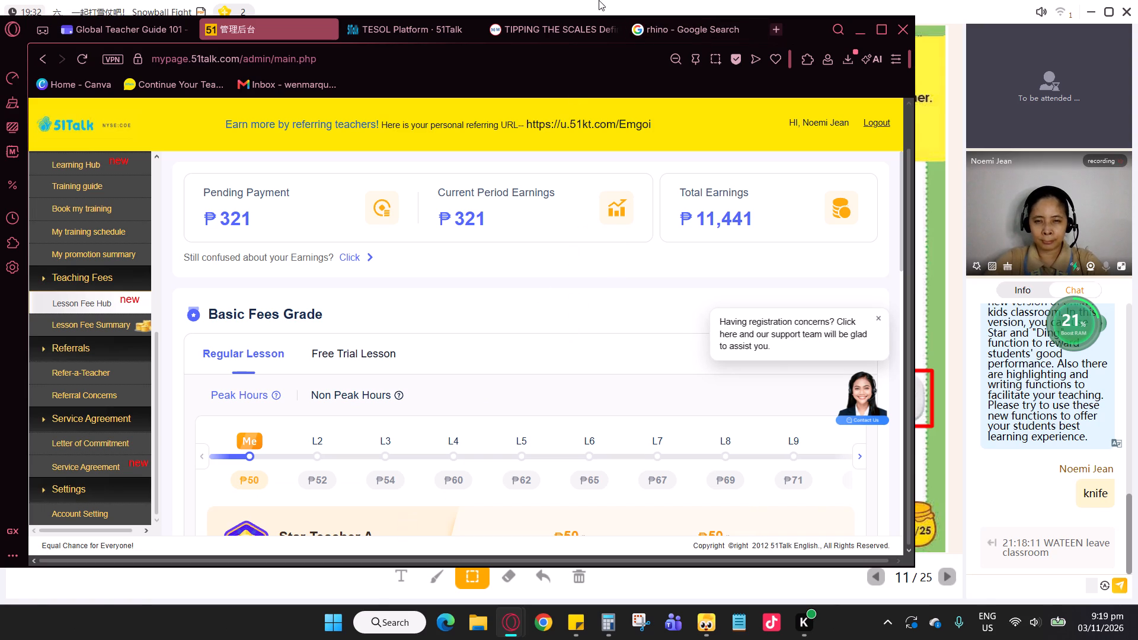
scroll(591, 348, down, 1)
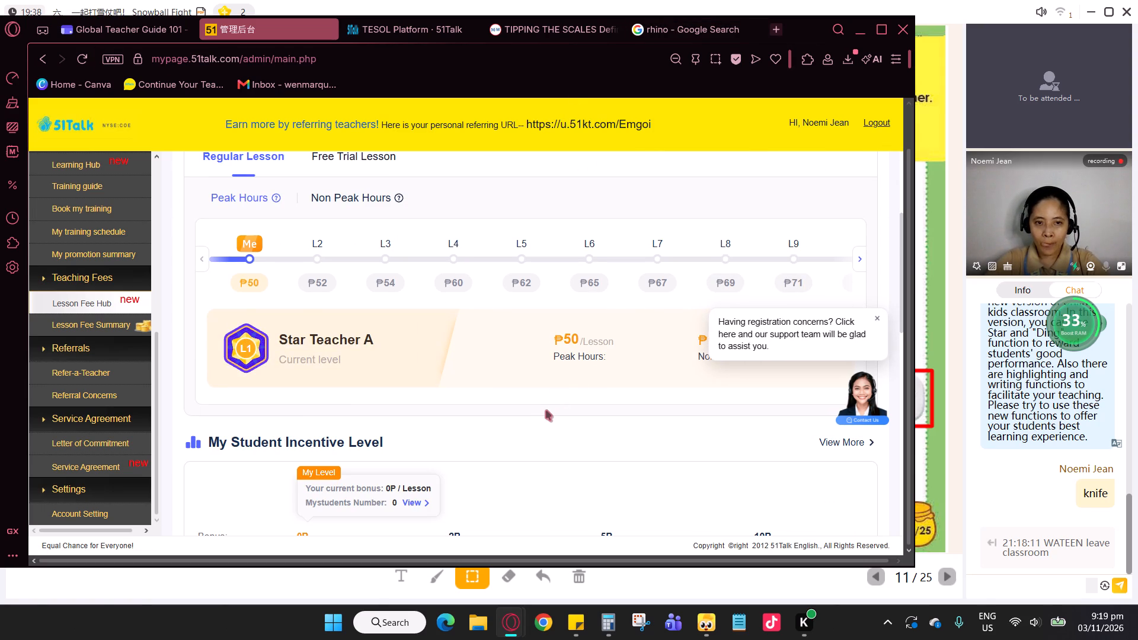
scroll(549, 422, down, 1)
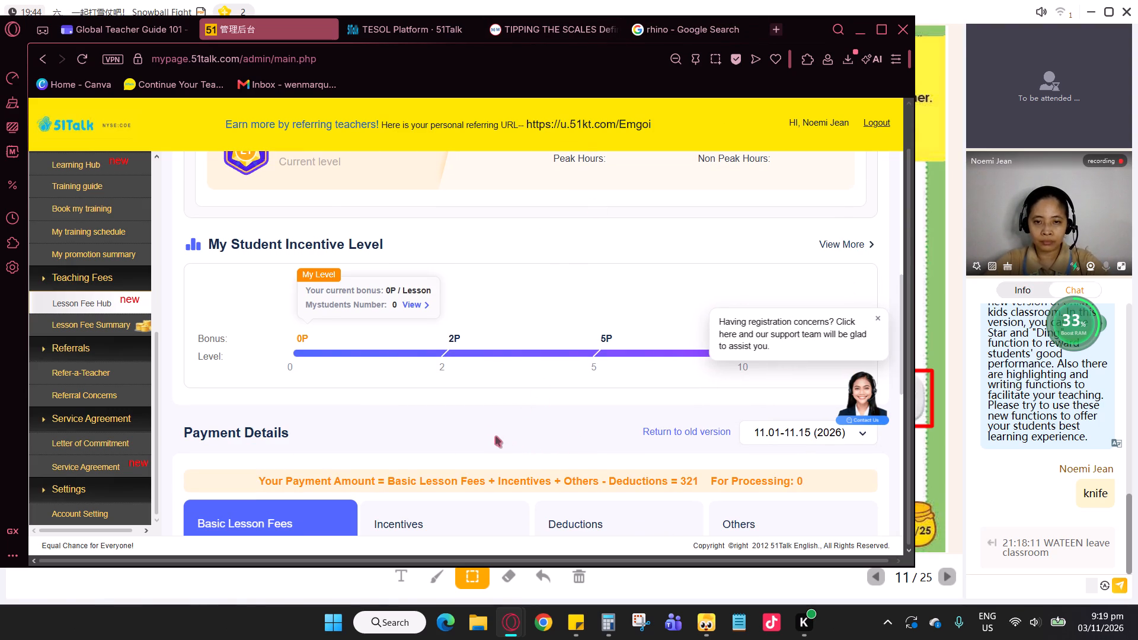
click(587, 433)
click(880, 316)
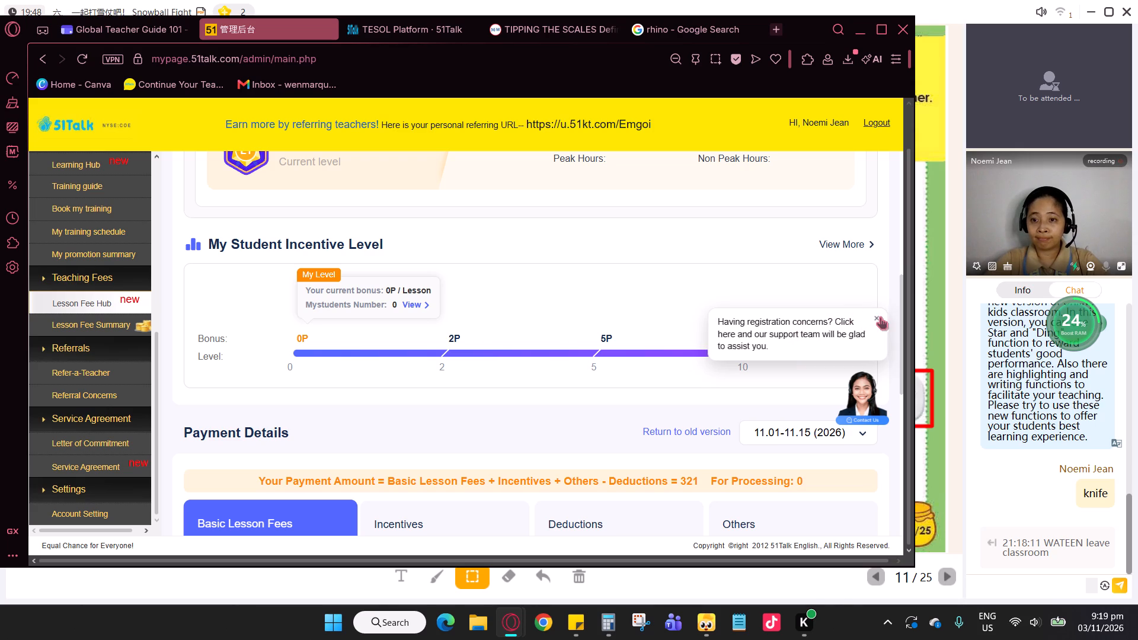
drag(871, 405, 868, 195)
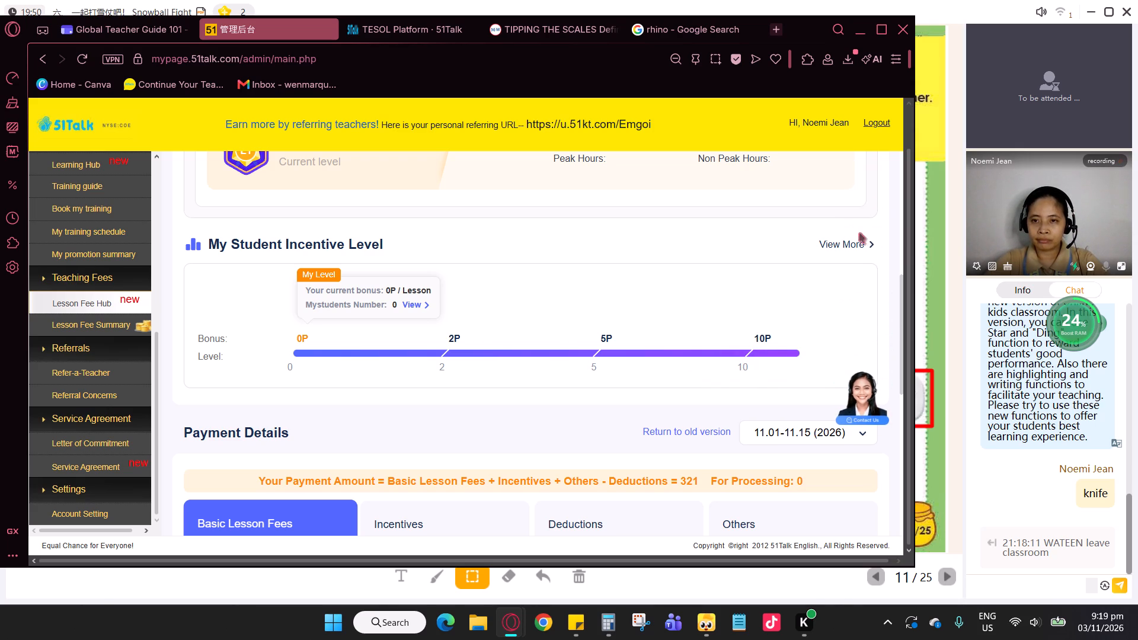
drag(865, 401, 842, 226)
scroll(1040, 501, down, 2)
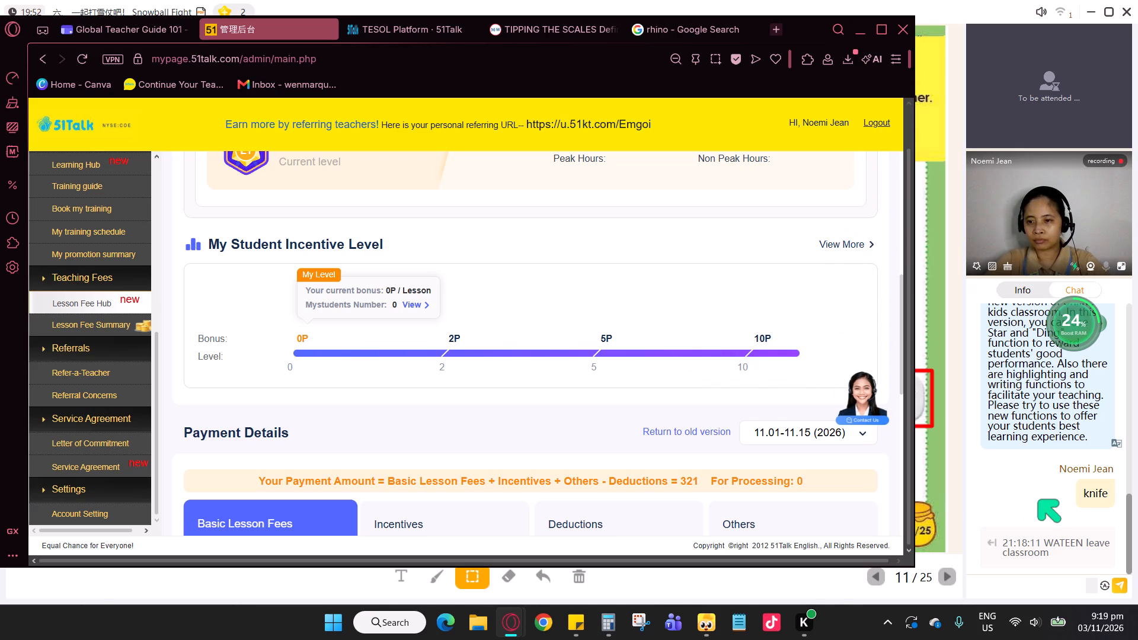
scroll(1040, 501, down, 2)
click(1018, 491)
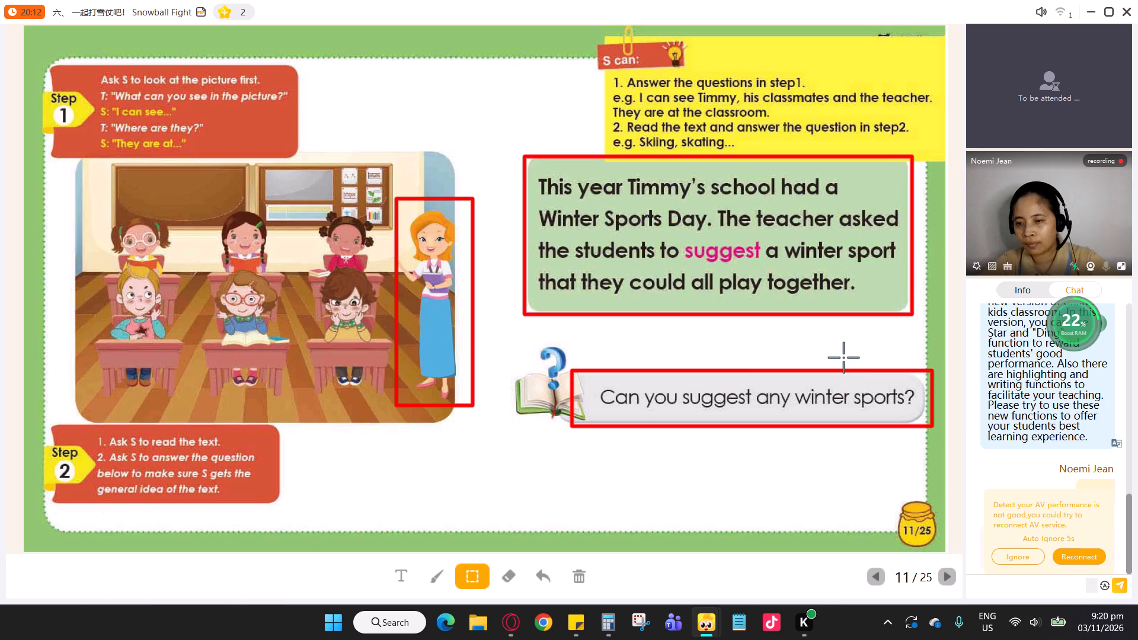
Reconnect the classroom's AV service.
click(1082, 559)
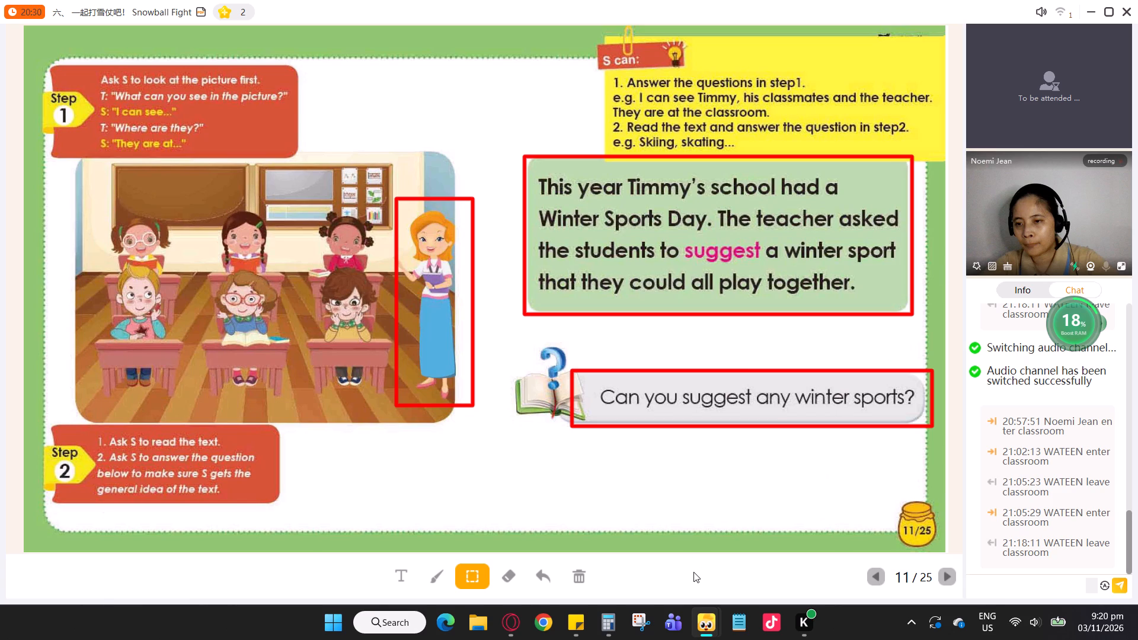
Leave the classroom and re-enter the 21:00 Snowball Fight lesson from today's upcoming lessons.
click(1128, 7)
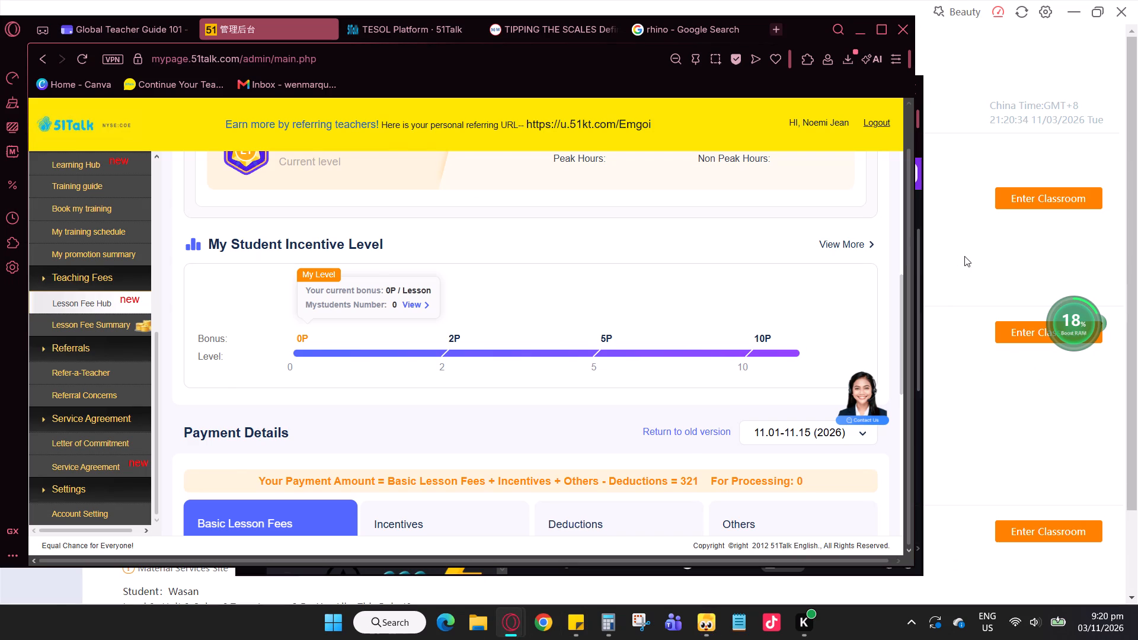
click(964, 256)
click(1022, 193)
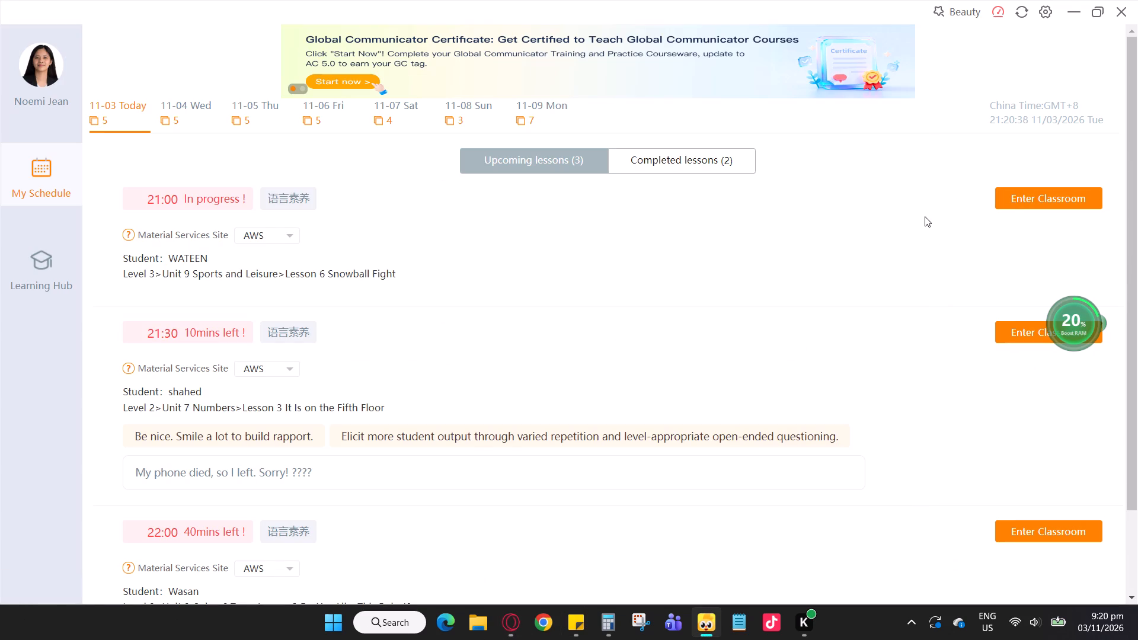
click(1038, 201)
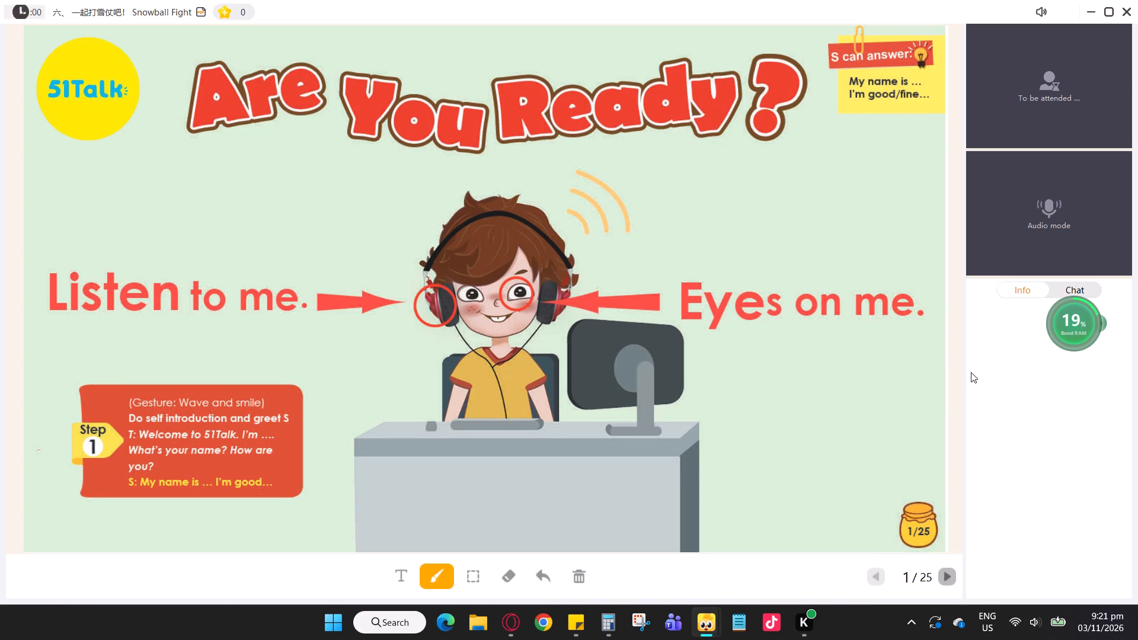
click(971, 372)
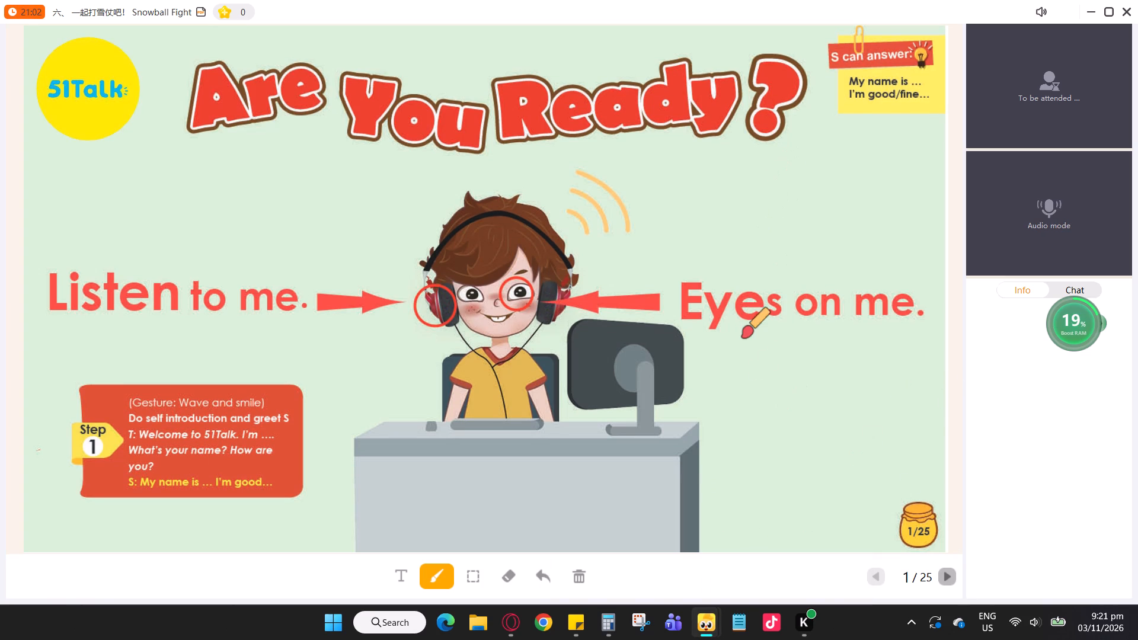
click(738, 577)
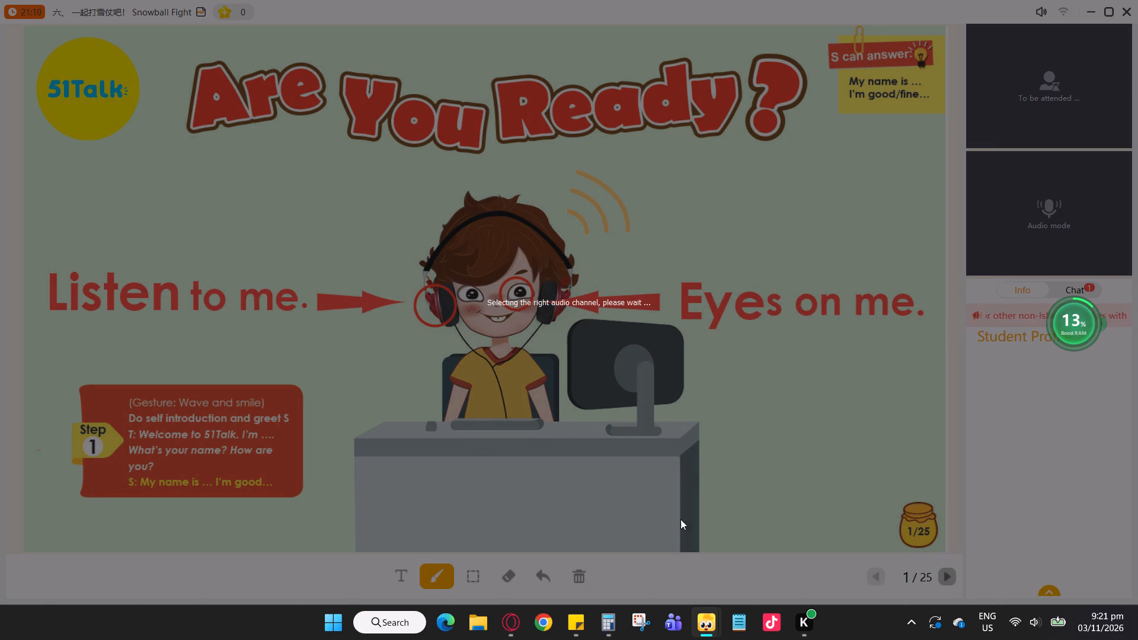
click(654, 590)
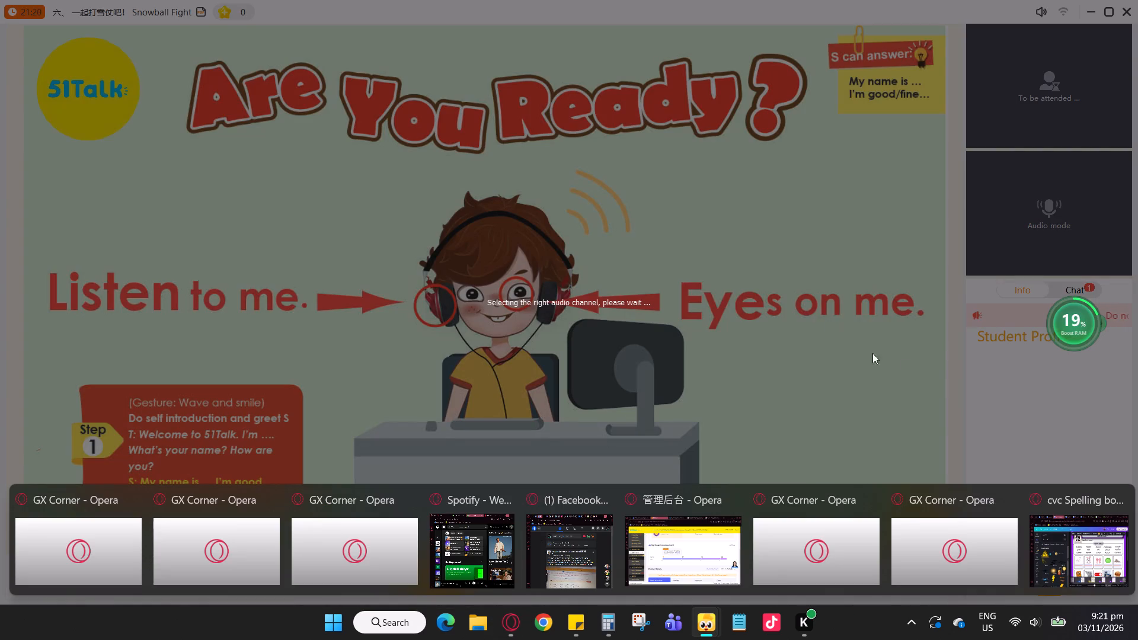
Switch to Facebook in the Opera browser, reply "wawa man yaba ko" in the unread personal chat, and return to the classroom.
click(959, 370)
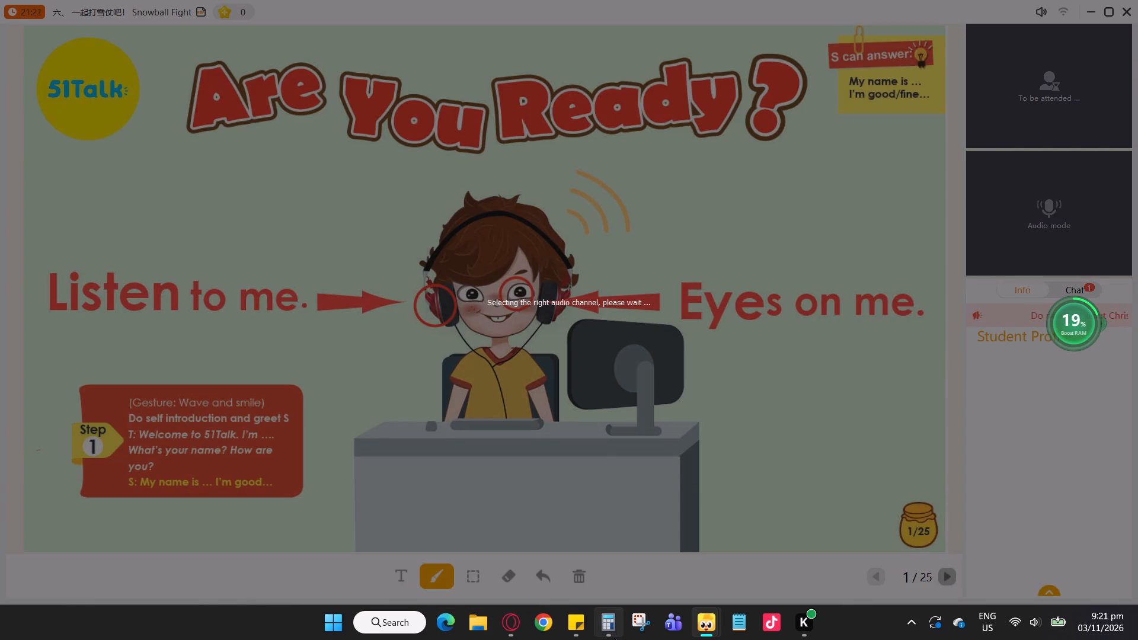
click(513, 625)
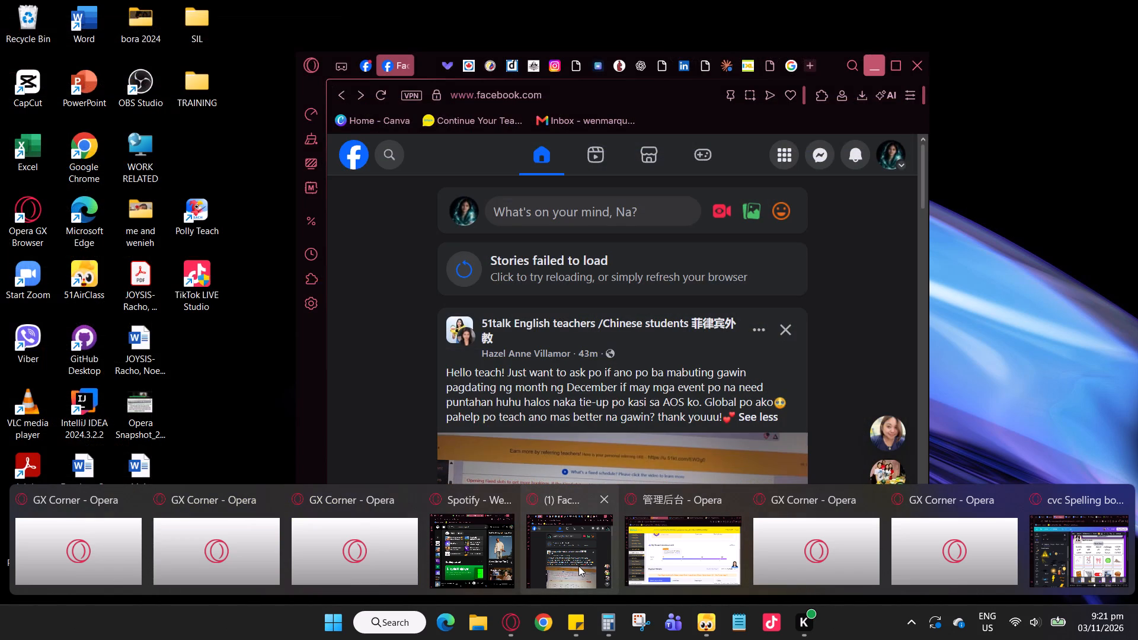
click(578, 566)
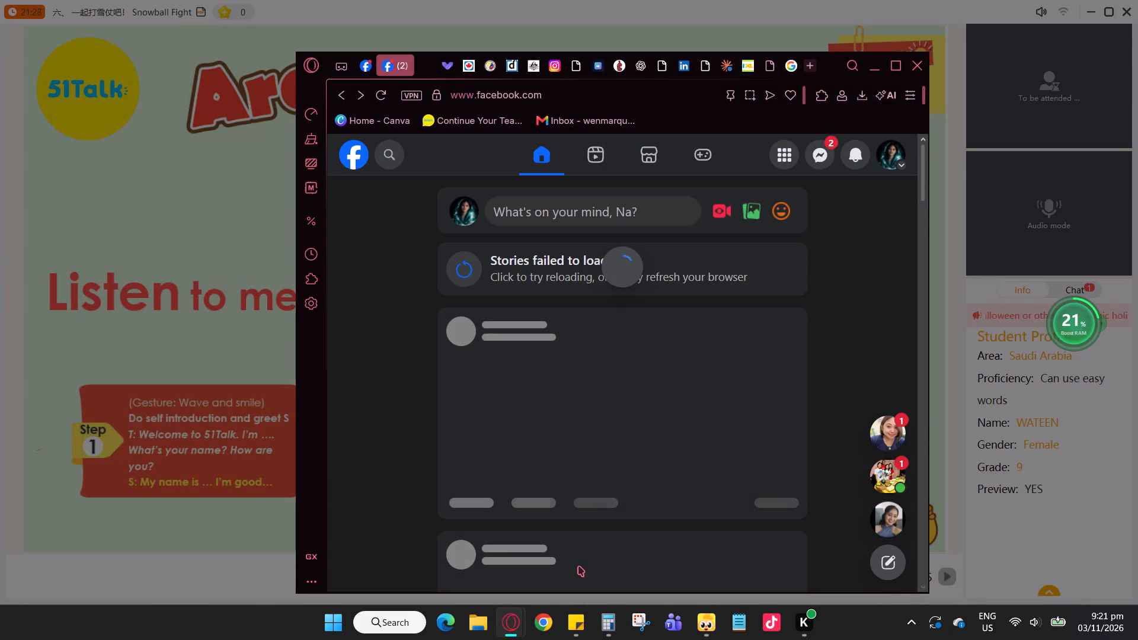
click(880, 439)
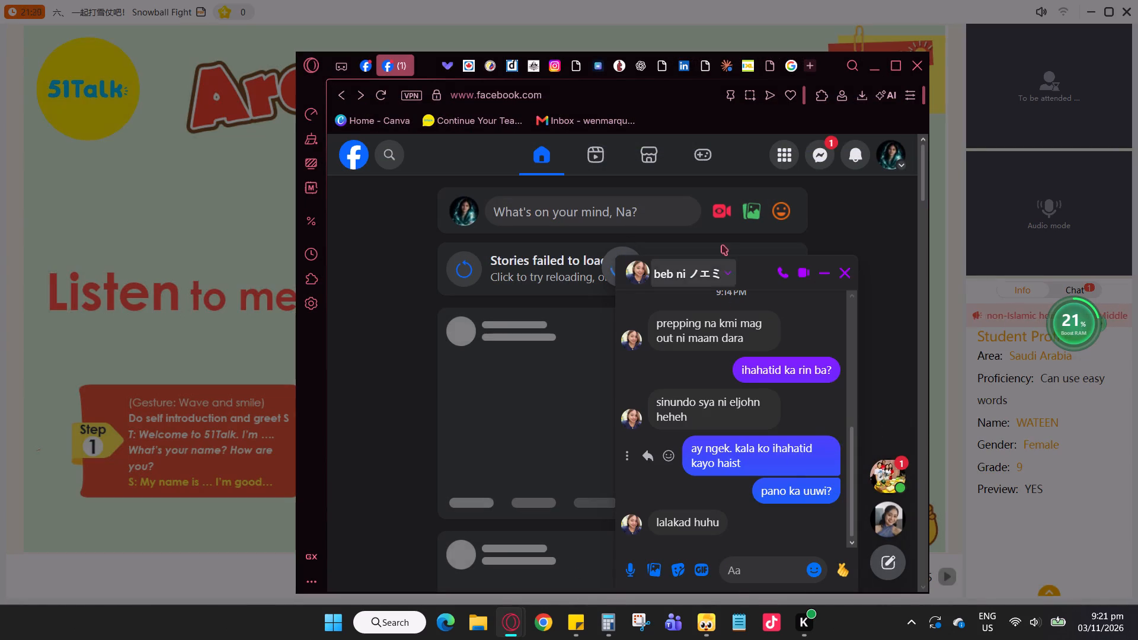
click(750, 567)
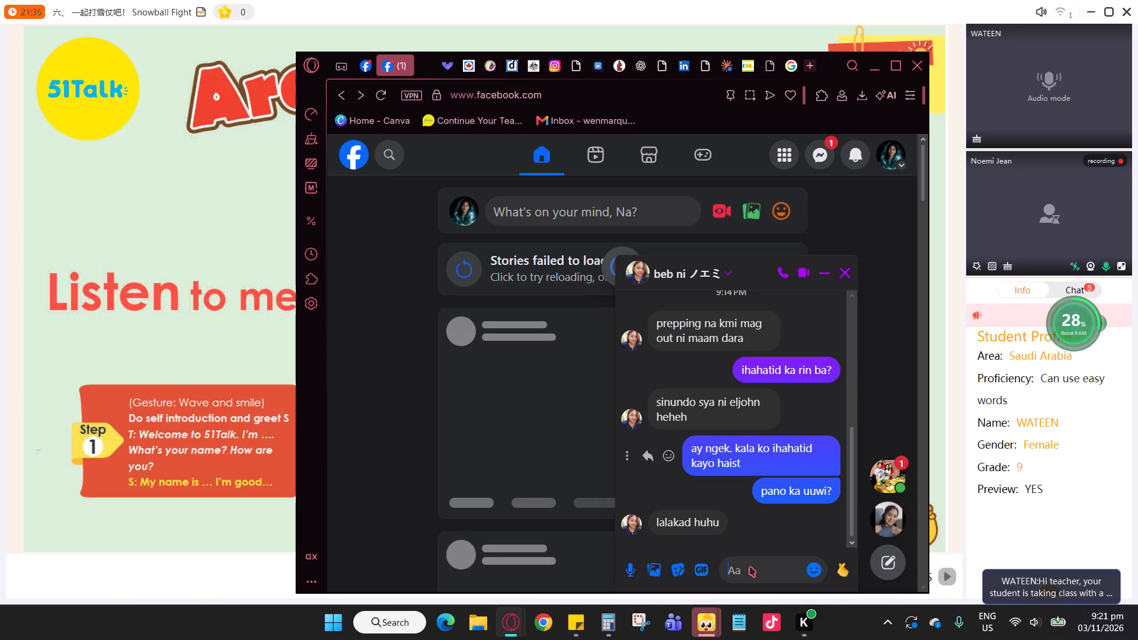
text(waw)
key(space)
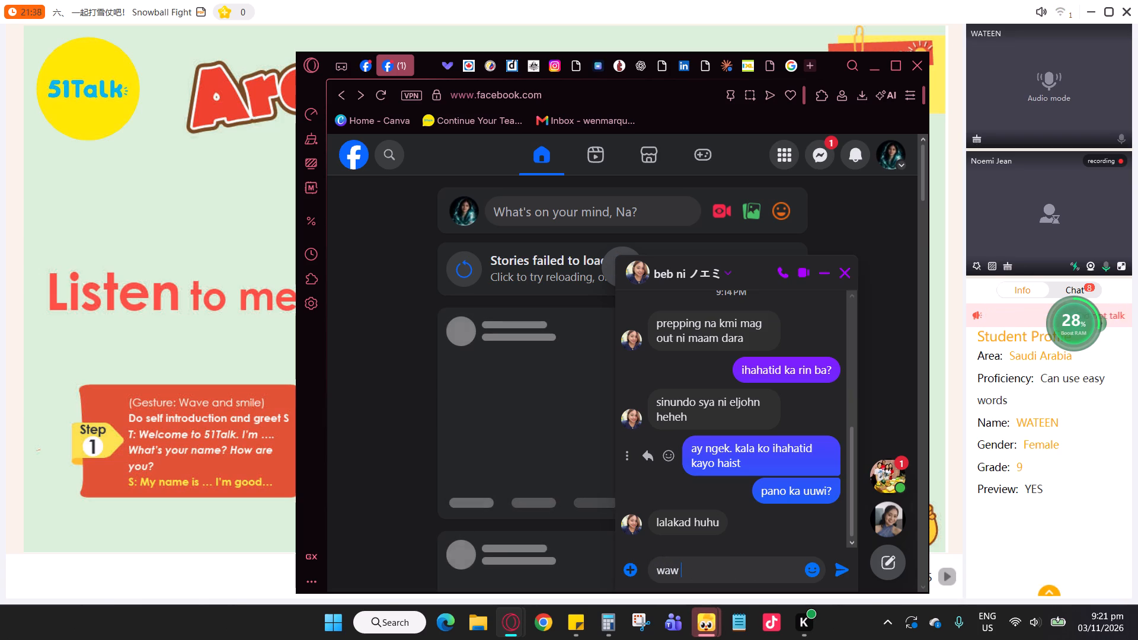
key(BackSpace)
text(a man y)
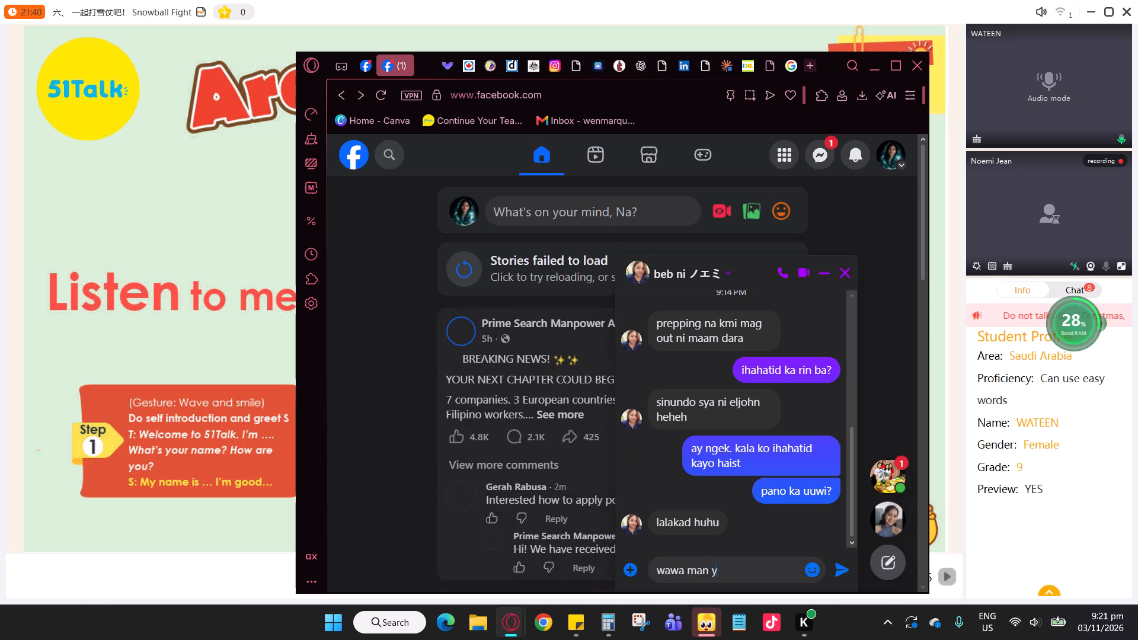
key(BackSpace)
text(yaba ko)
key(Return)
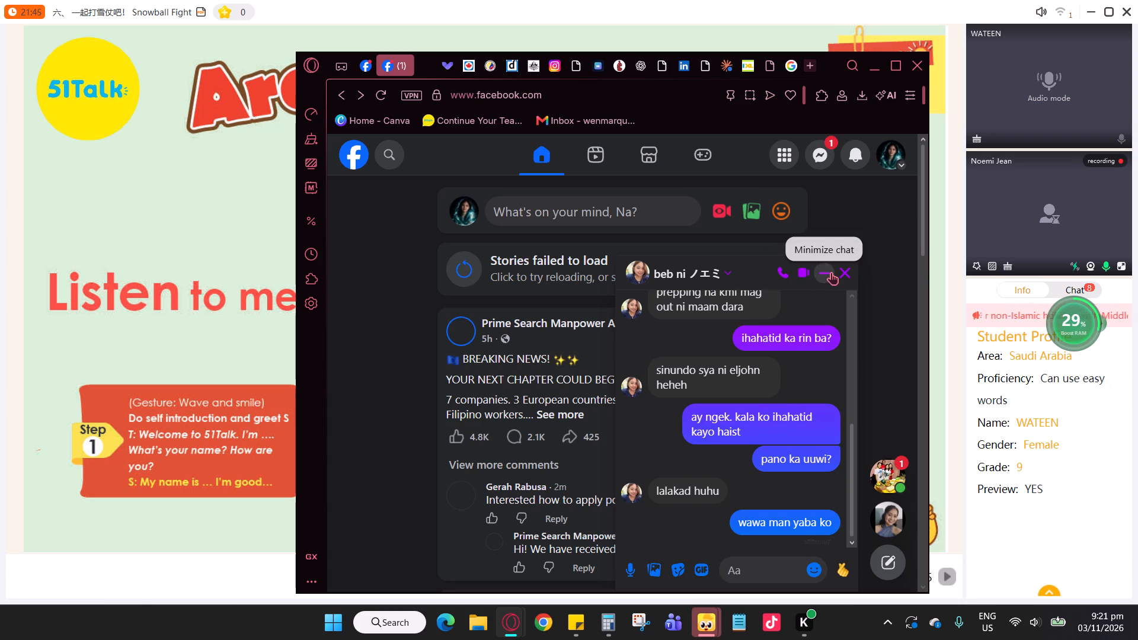
click(831, 272)
click(877, 67)
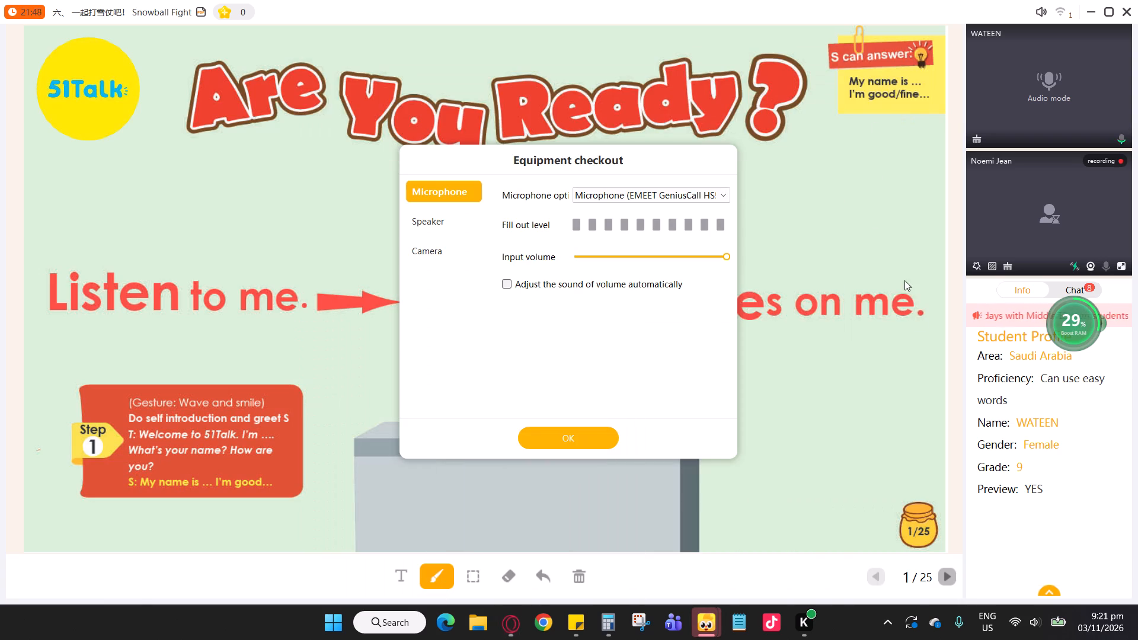
Accept the classroom's equipment checkout with the EMEET GeniusCall microphone selected.
click(537, 438)
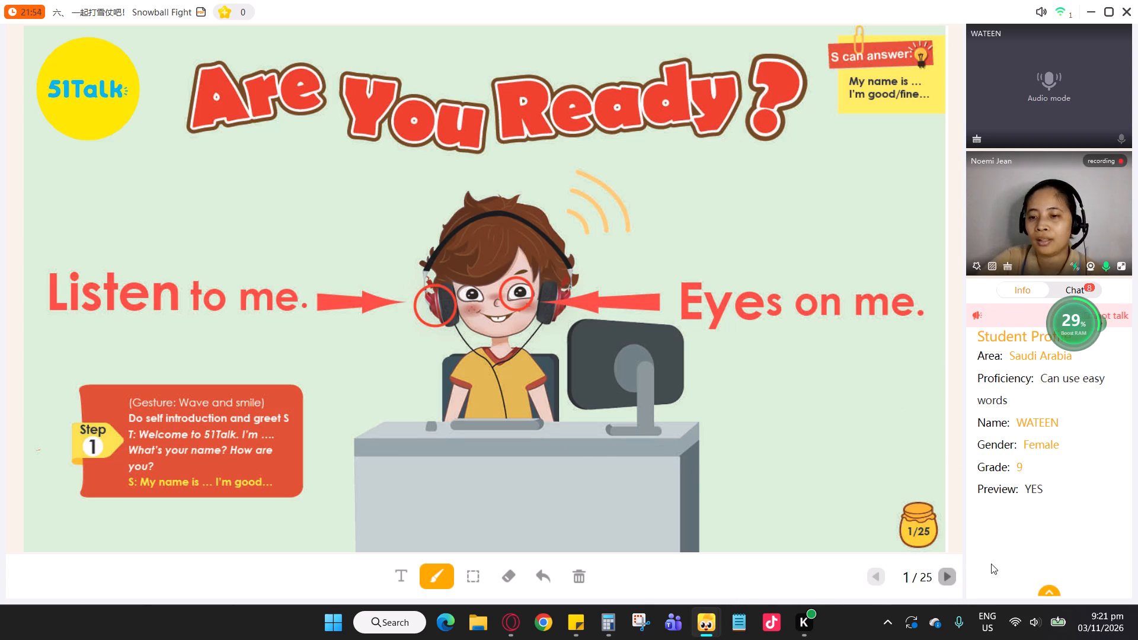
Advance the Snowball Fight lesson from the opening slide to slide 9 about the word "sled".
click(947, 577)
click(948, 576)
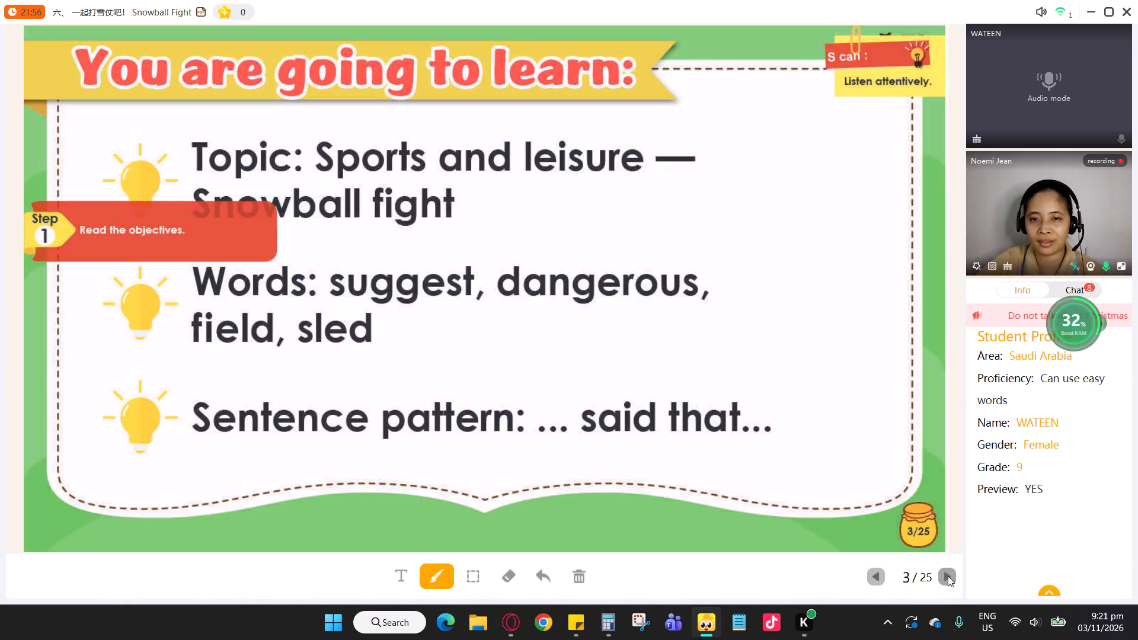
click(948, 576)
triple_click(948, 576)
double_click(948, 576)
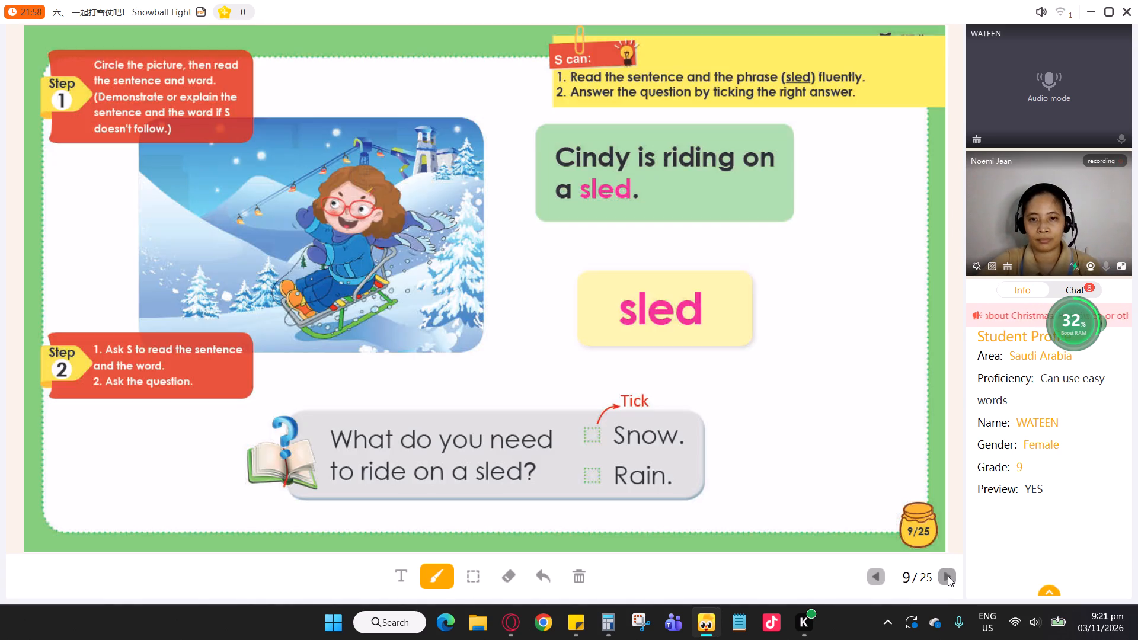
Advance from the sled slide to slide 11 and draw a red check mark beside the teacher in the classroom picture.
click(948, 576)
click(948, 576)
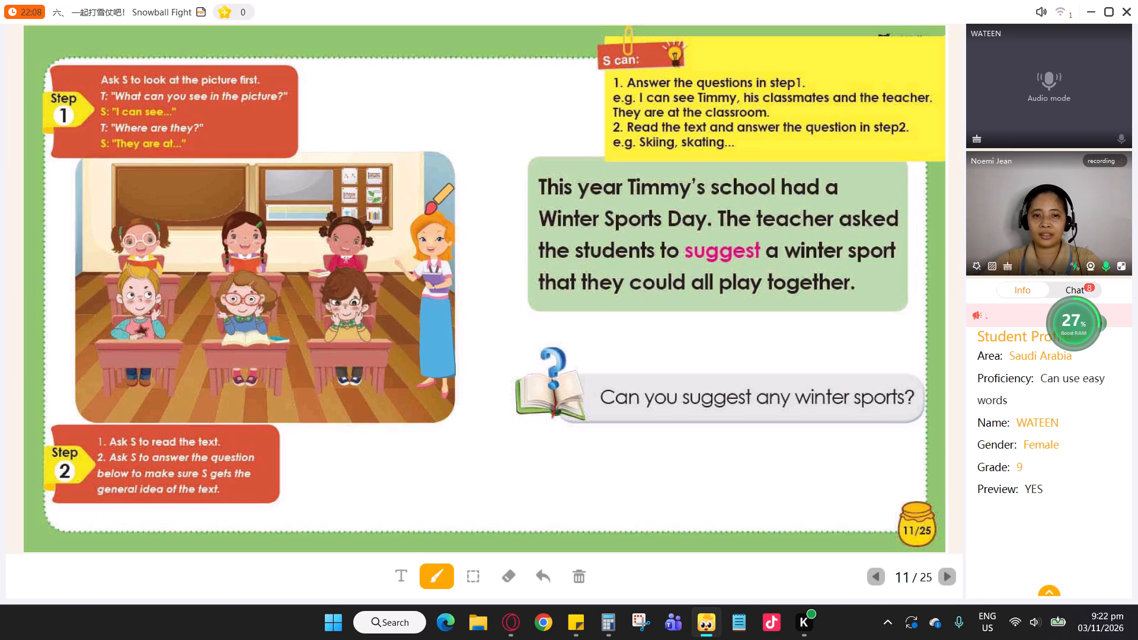
drag(438, 208, 455, 186)
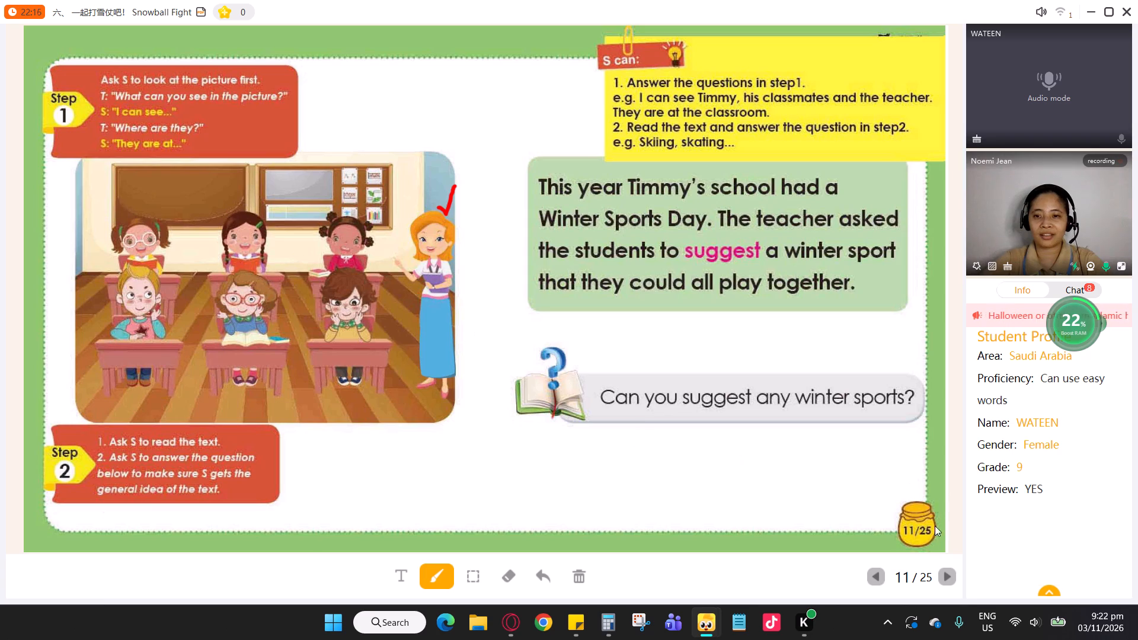
Advance to slide 12 and draw red boxes around the passage about Sam and the question "What did Sam say about ice hockey?".
click(946, 581)
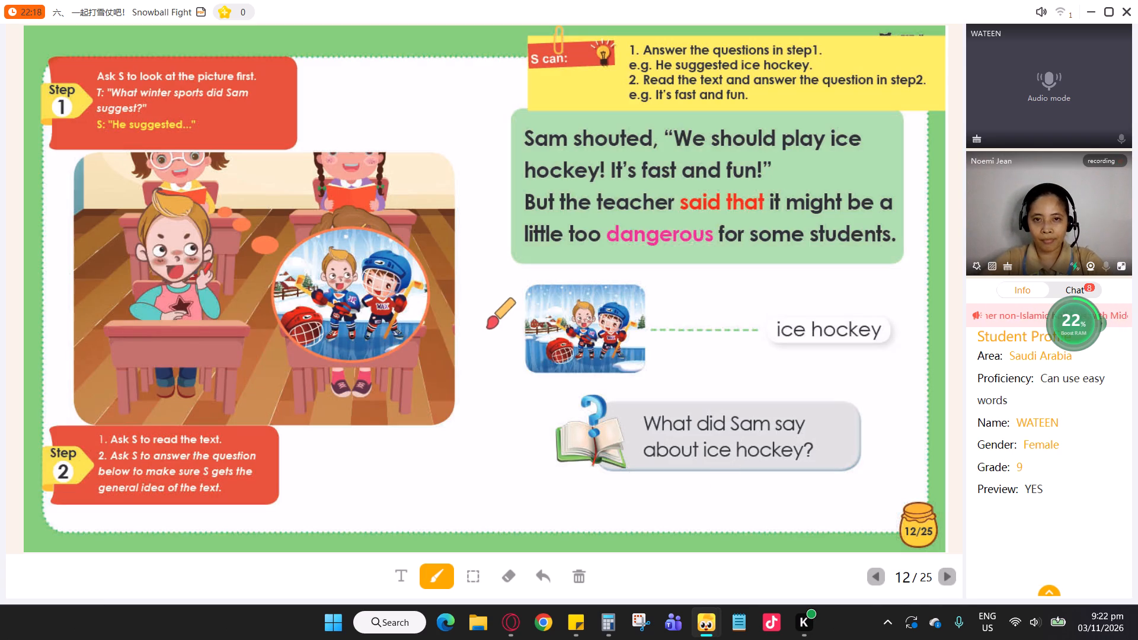
click(475, 573)
drag(510, 112, 546, 134)
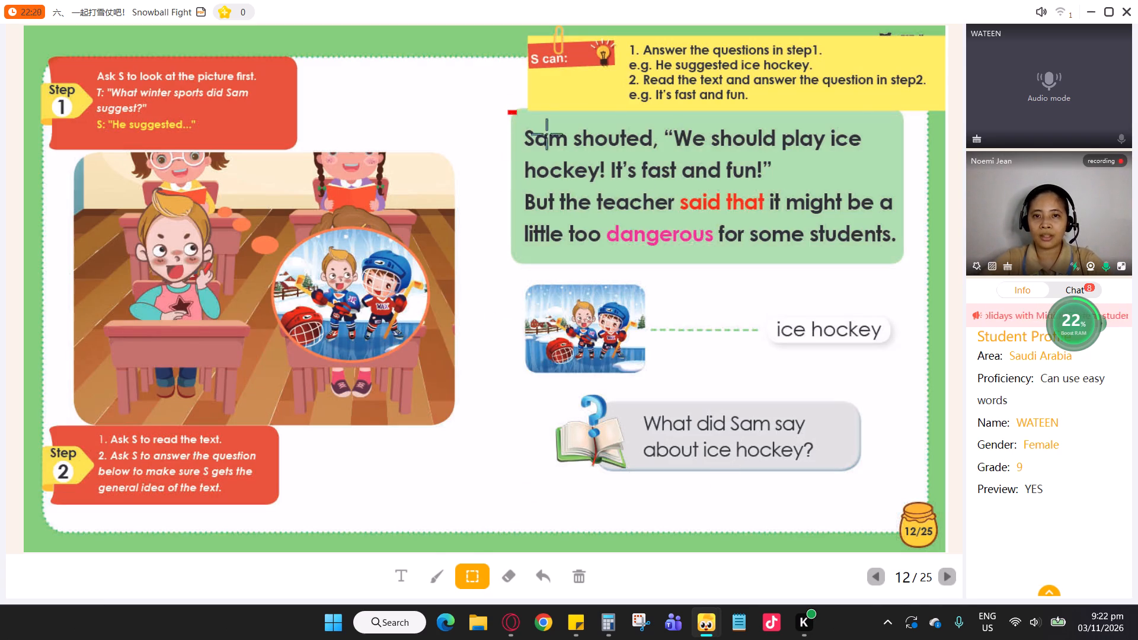
drag(546, 134, 911, 260)
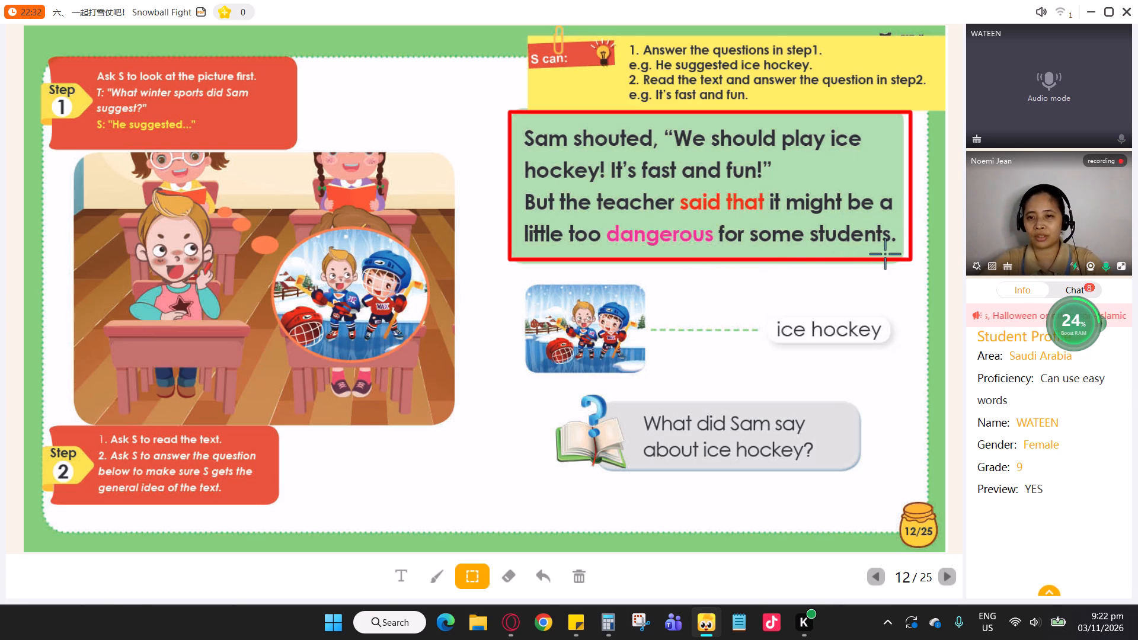
drag(574, 394, 703, 412)
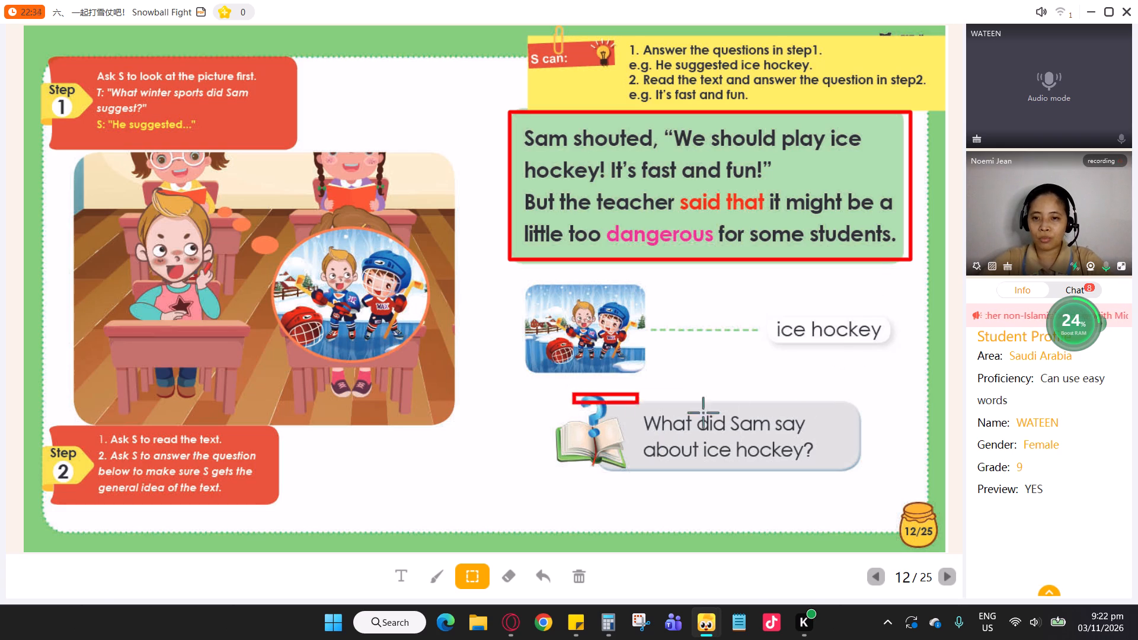
drag(703, 412, 871, 474)
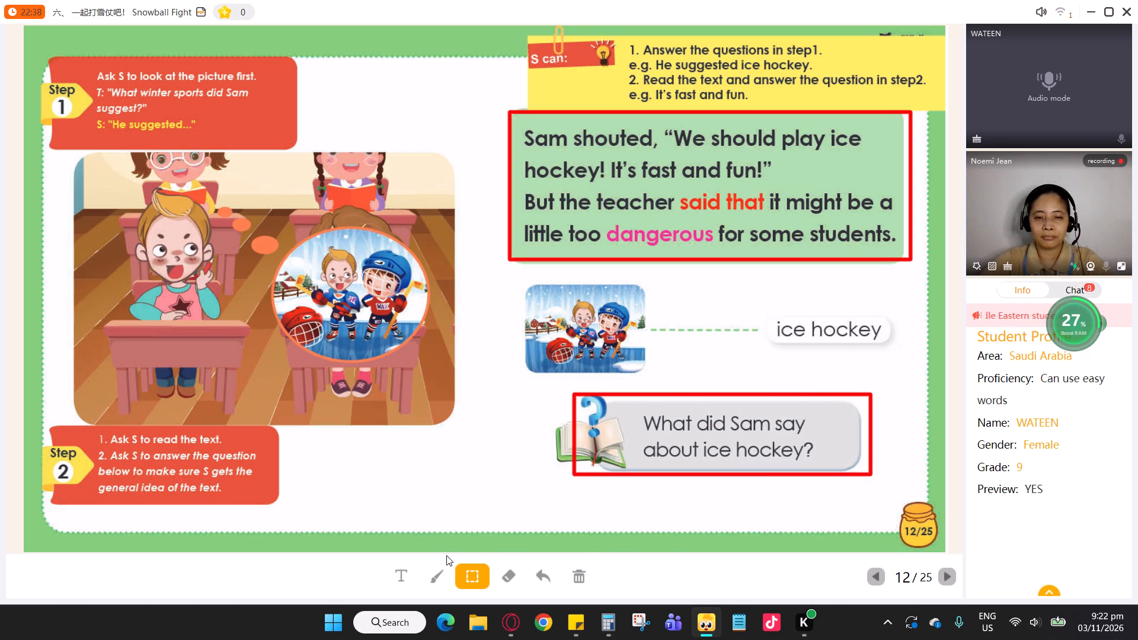
Underline the label "ice hockey" and the word "dangerous" in the passage with red brush strokes.
click(431, 578)
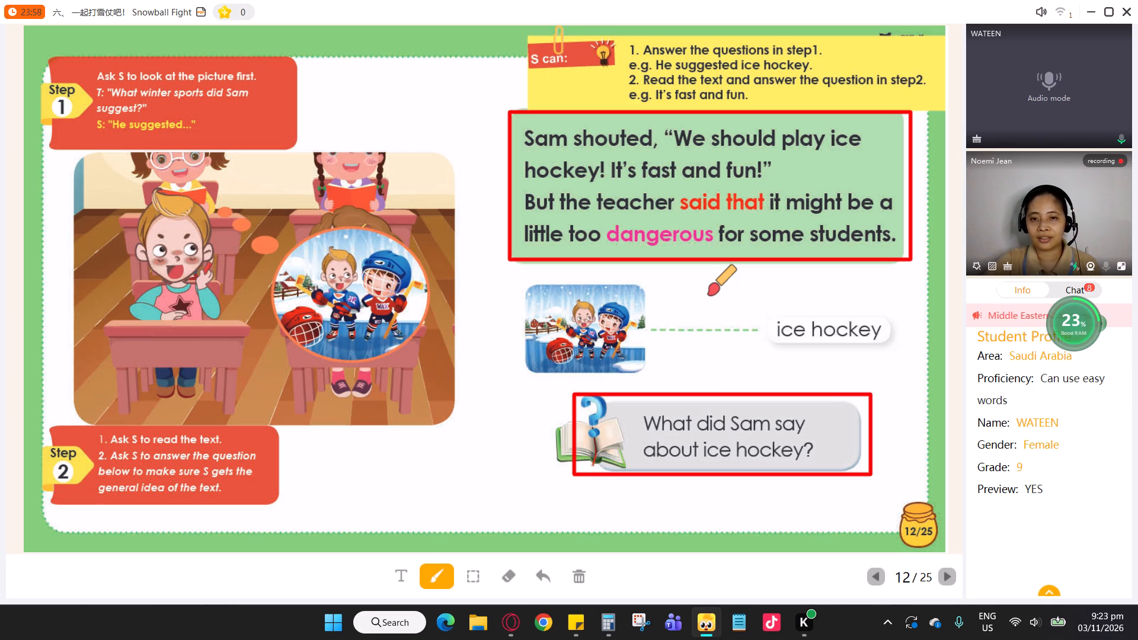
drag(773, 343, 867, 344)
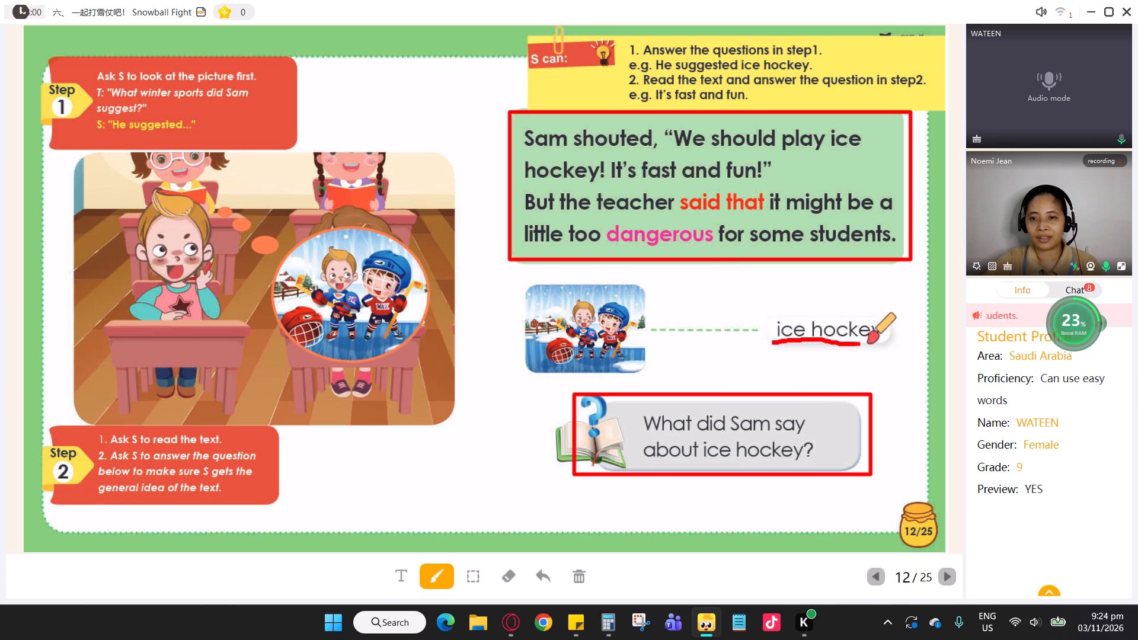
drag(867, 344, 880, 344)
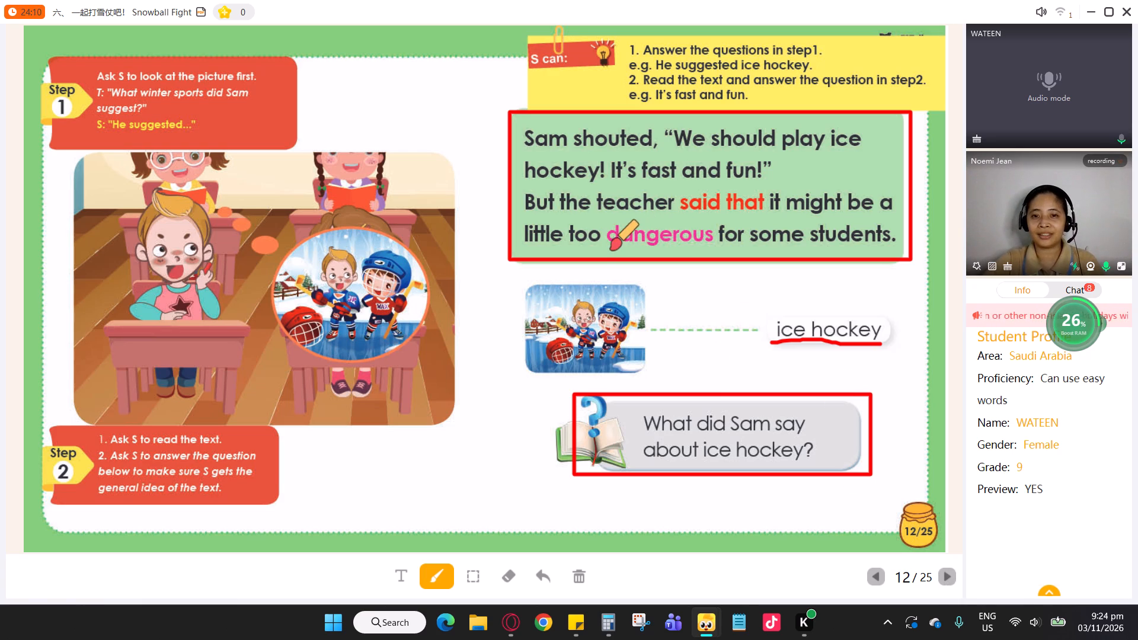
drag(609, 251, 711, 246)
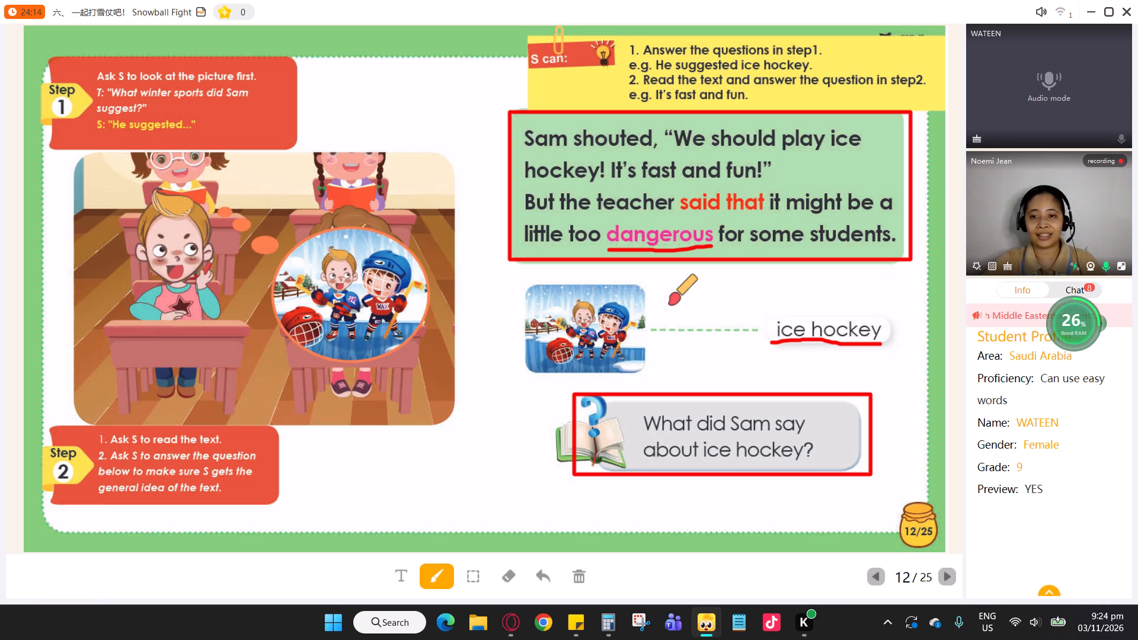
Advance to slide 13 and draw red check marks beside Cindy's ski race passage and the question about the teacher agreeing.
click(948, 575)
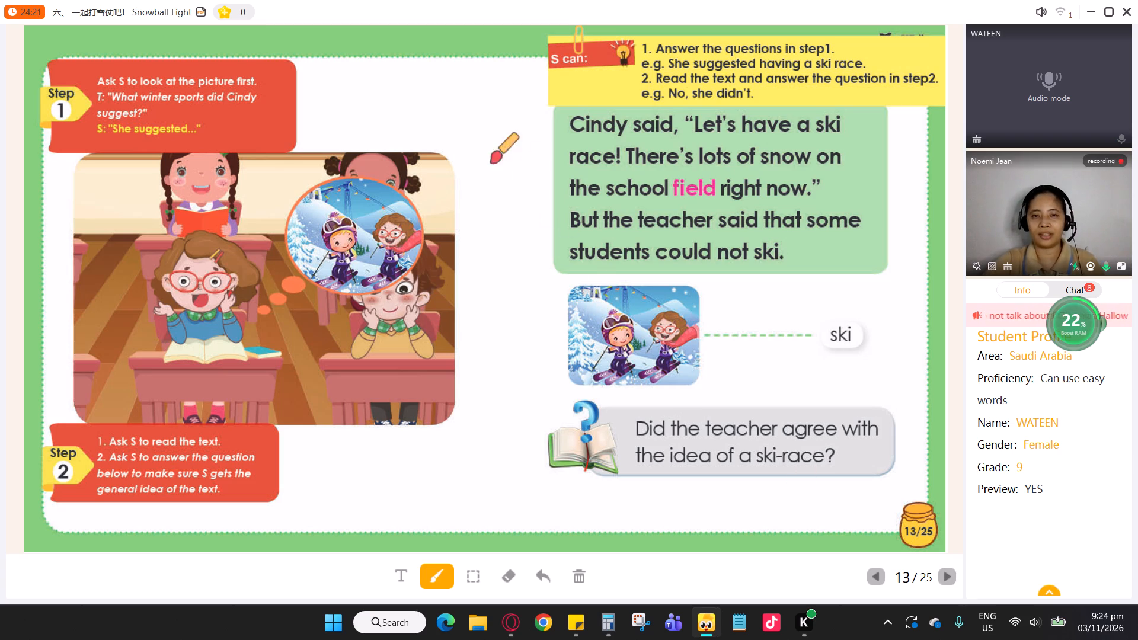
drag(533, 121, 552, 95)
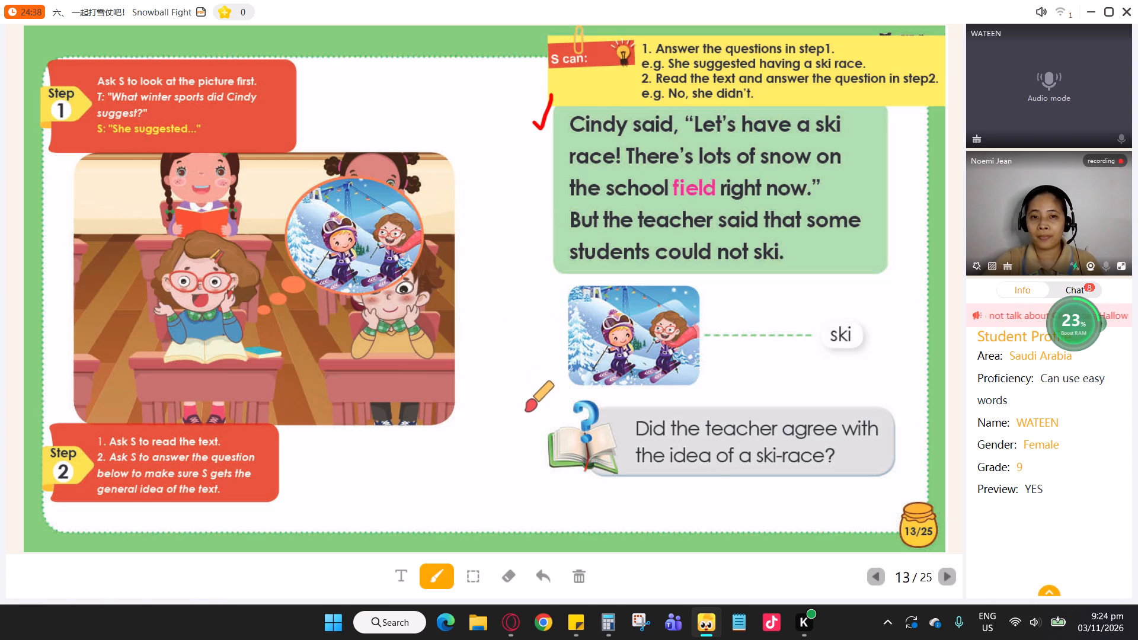
drag(519, 420, 538, 399)
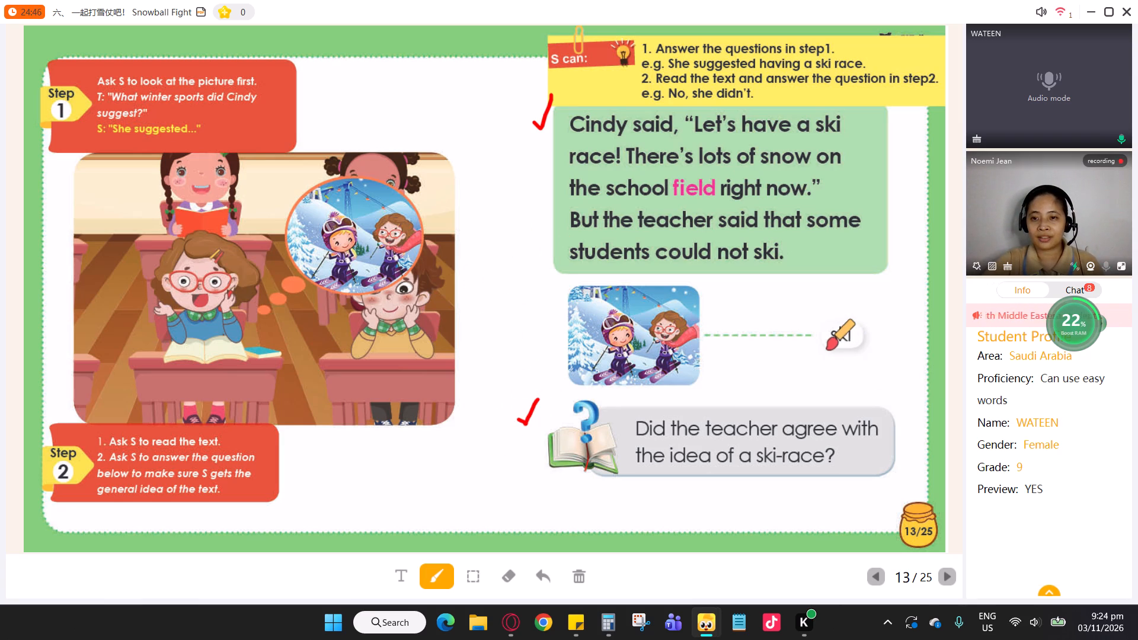
Underline the label "ski" and the phrase "students could not ski" in the passage in red.
drag(827, 351, 856, 344)
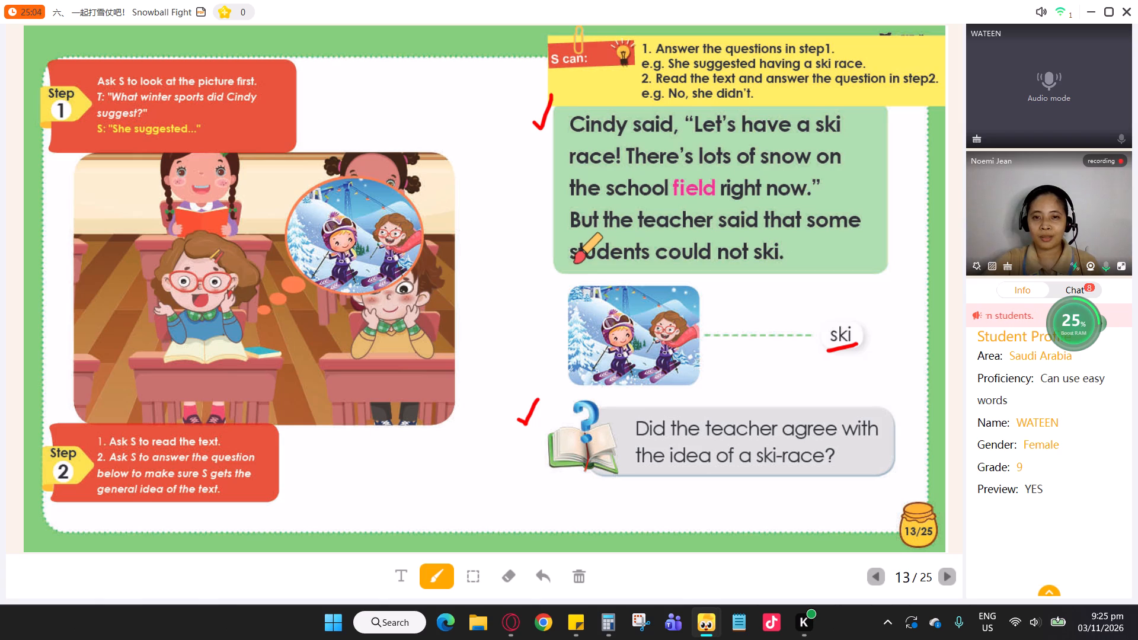
drag(573, 264, 770, 264)
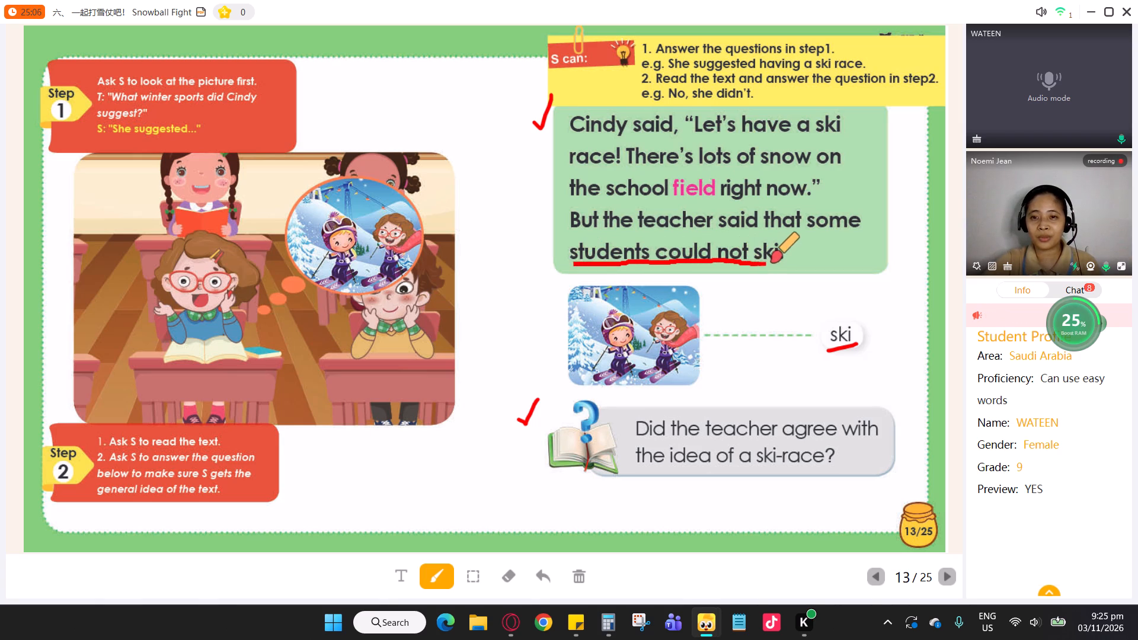
drag(770, 264, 772, 264)
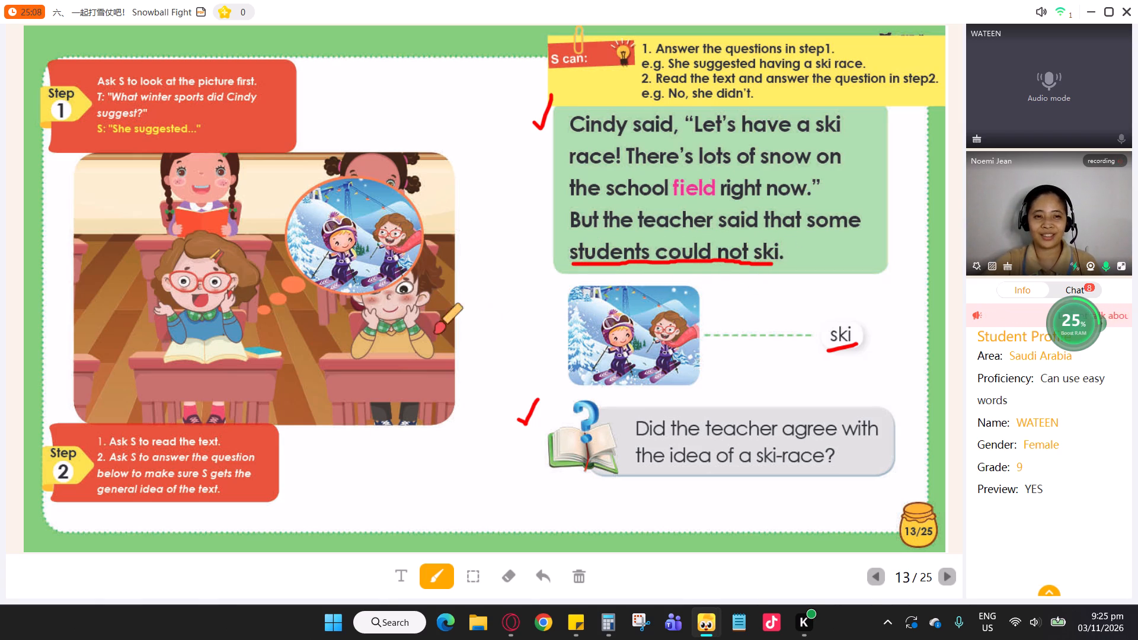
Draw a red check mark above Cindy, the girl with glasses, in the classroom picture.
drag(218, 222, 284, 187)
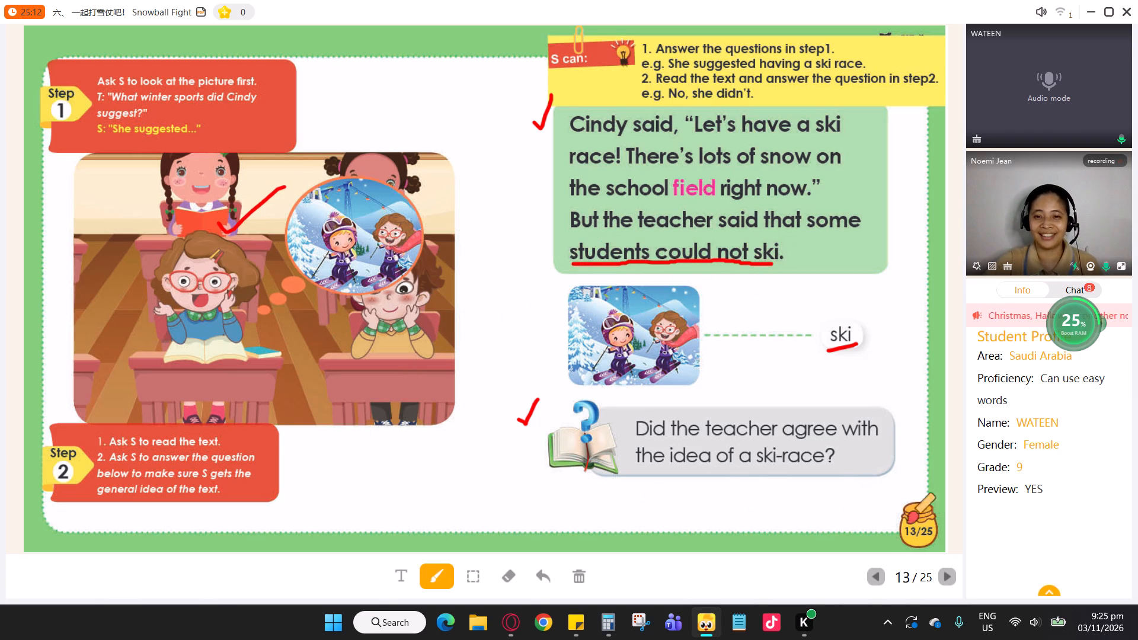
Advance to slide 14 and draw a red check mark beside the passage about Timmy's sled race suggestion.
click(948, 574)
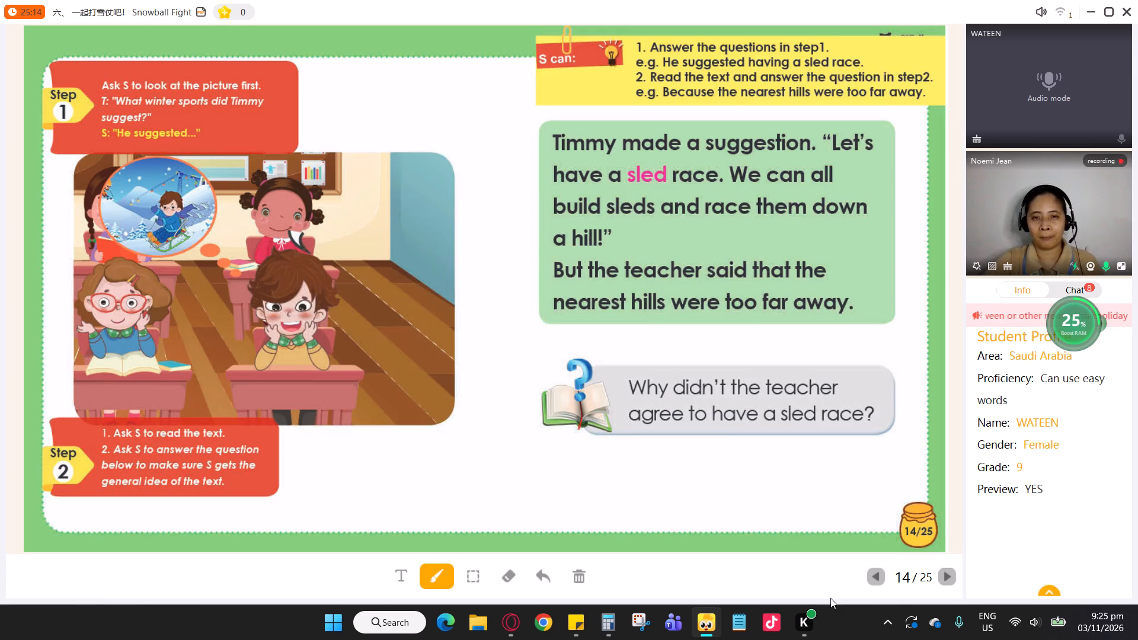
drag(505, 137, 542, 101)
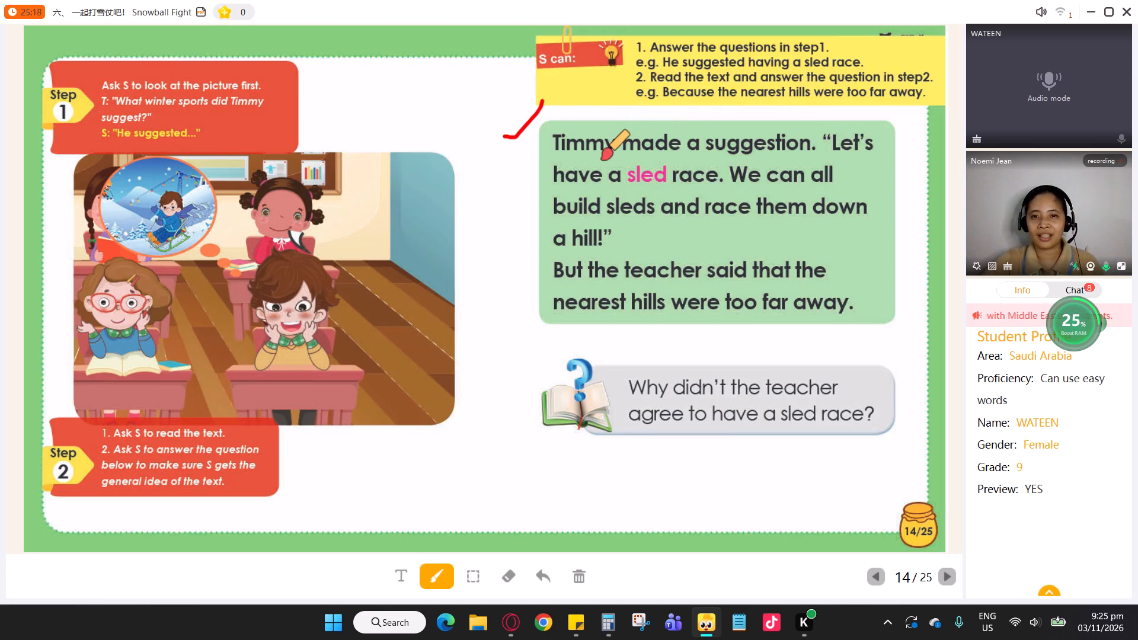
Underline "sled race", "nearest hills" and "too far away" in red in the slide 14 passage.
drag(622, 191, 672, 191)
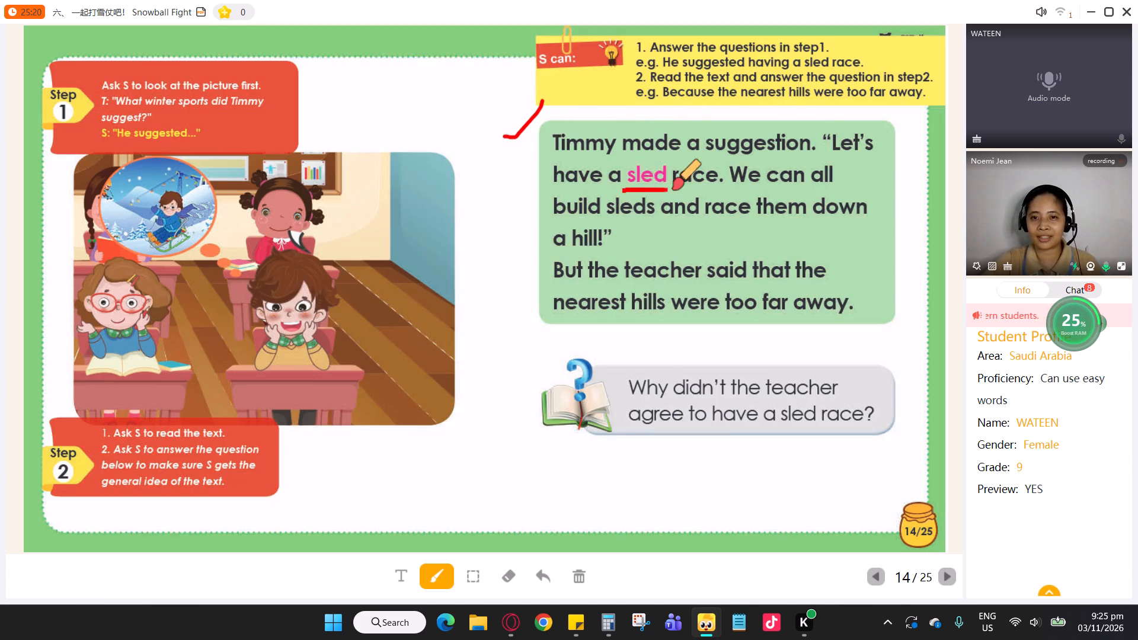
drag(672, 191, 704, 197)
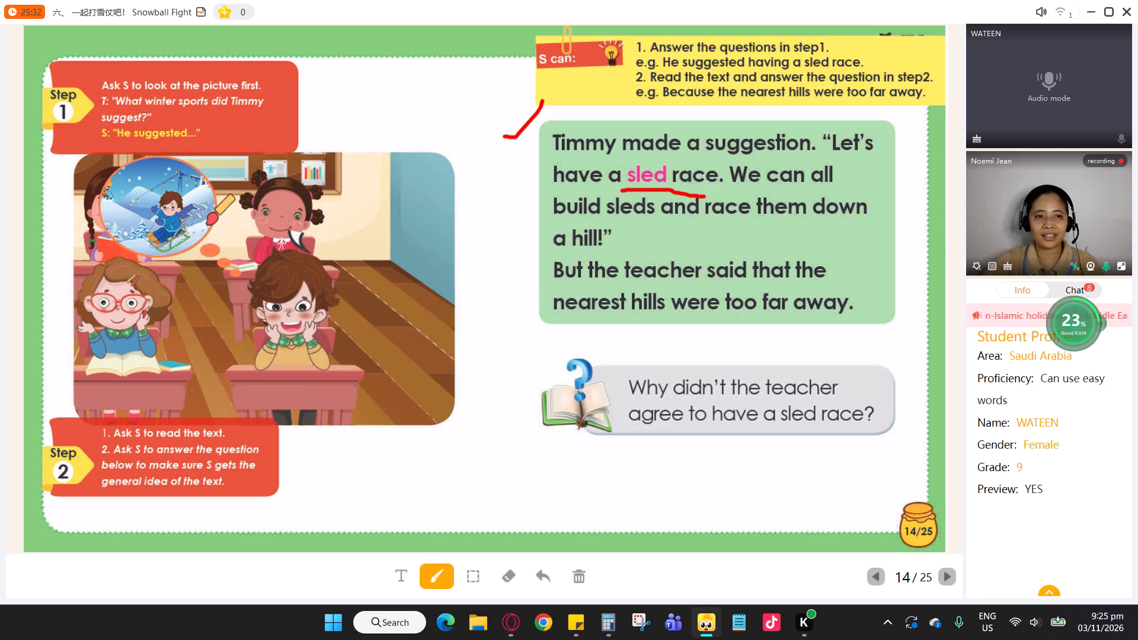
drag(618, 193, 620, 192)
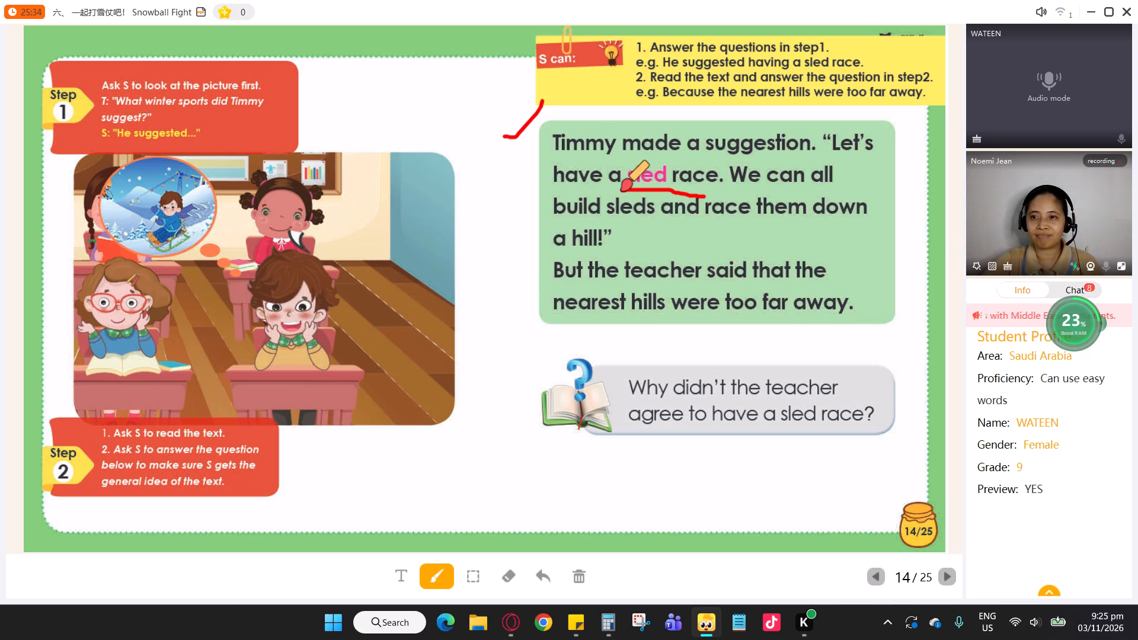
drag(620, 192, 714, 191)
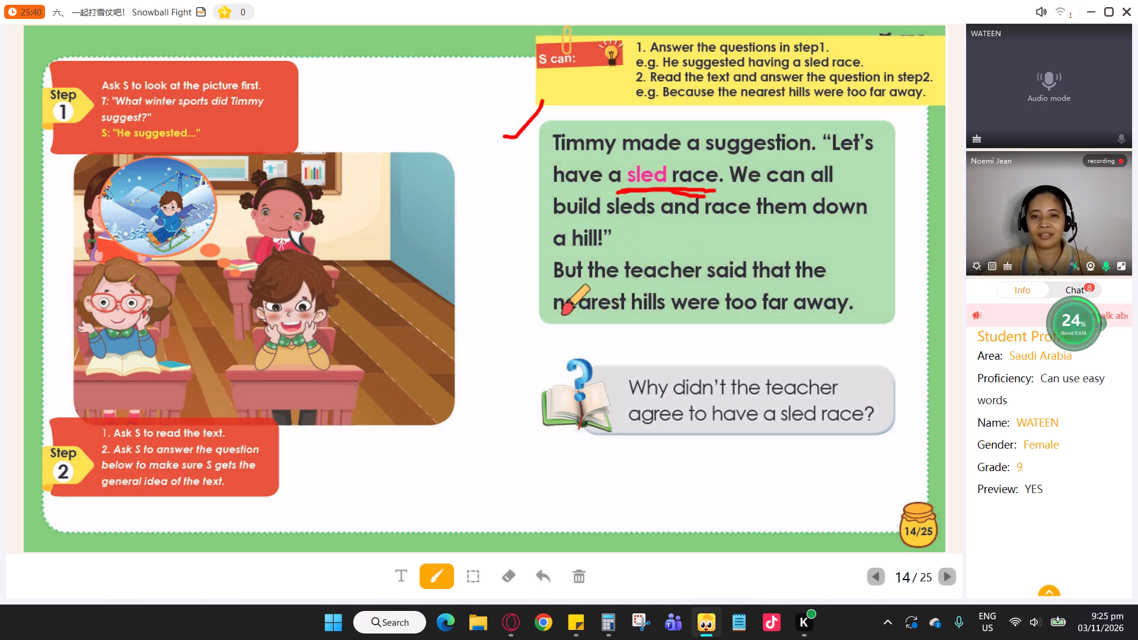
drag(553, 319, 660, 315)
drag(723, 317, 734, 319)
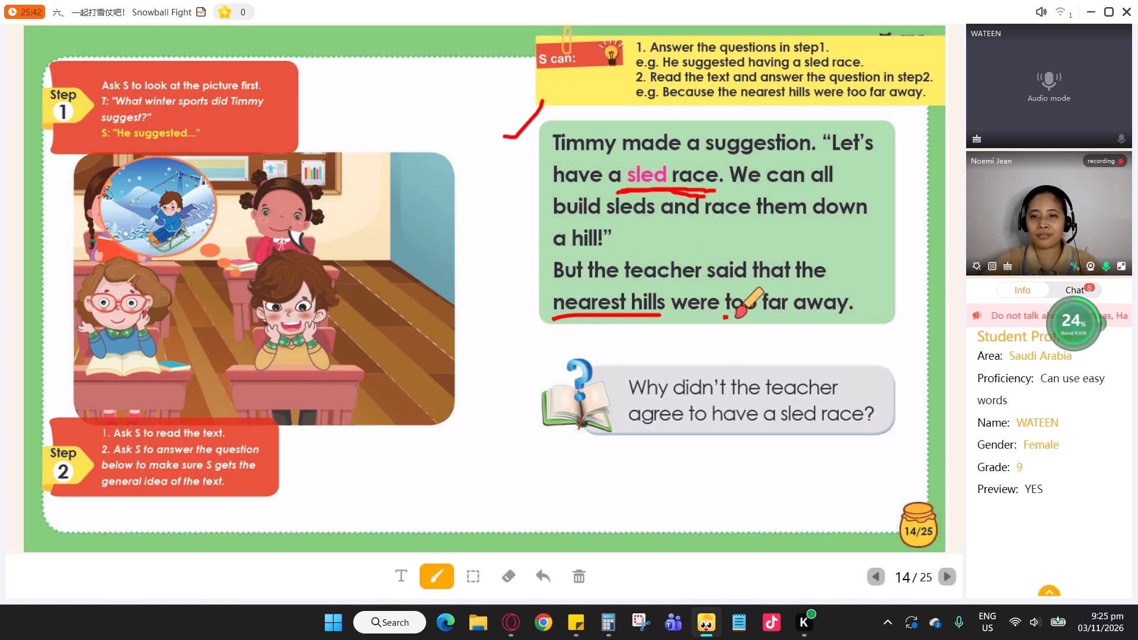
drag(734, 319, 876, 329)
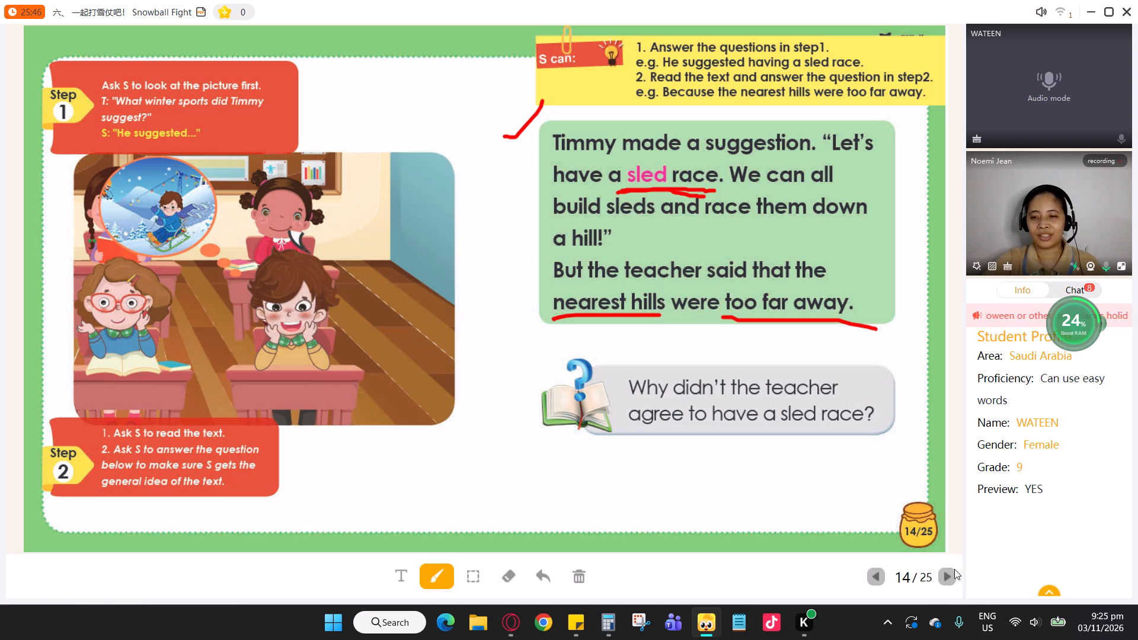
Advance to slide 15, draw a red check mark beside the passage and underline "SNOWBALL FIGHT" in it.
click(945, 581)
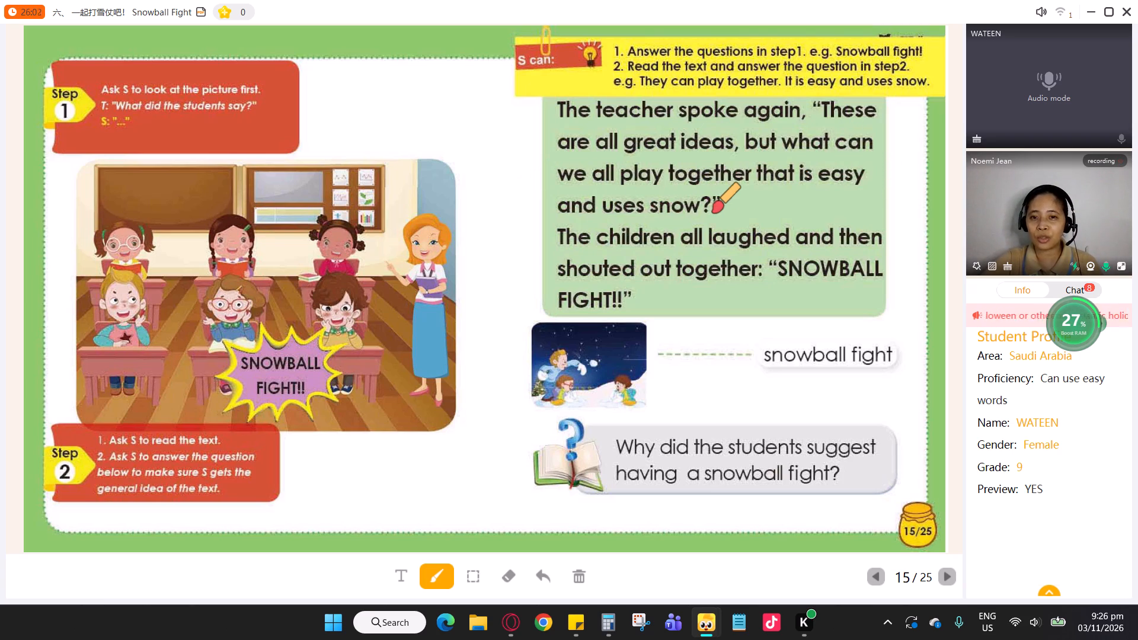
drag(511, 238, 533, 208)
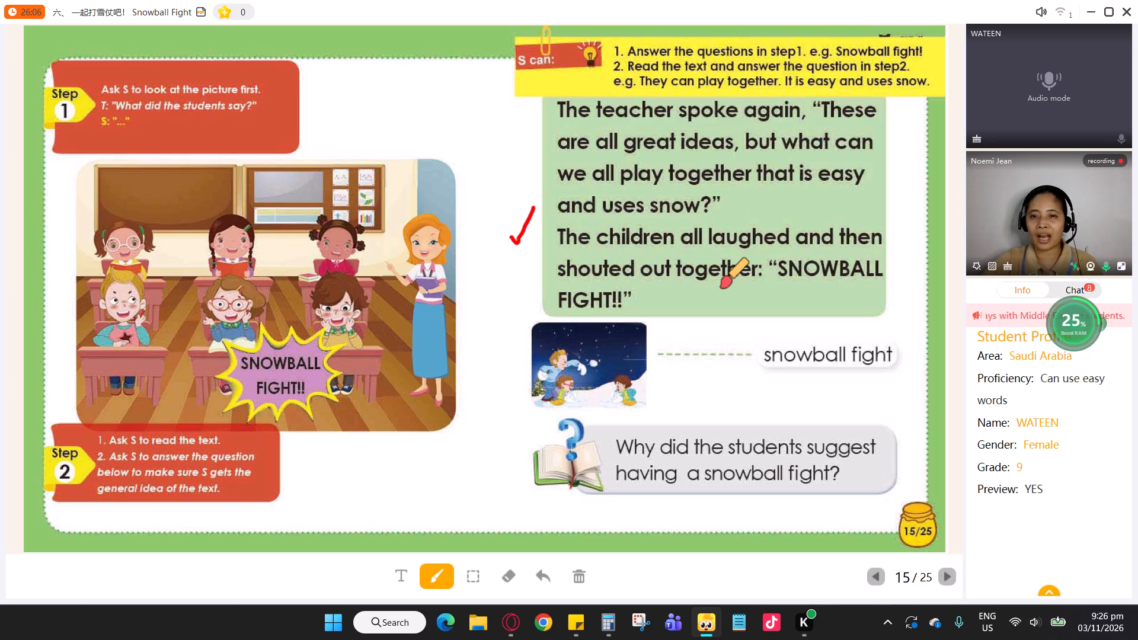
drag(774, 285, 877, 283)
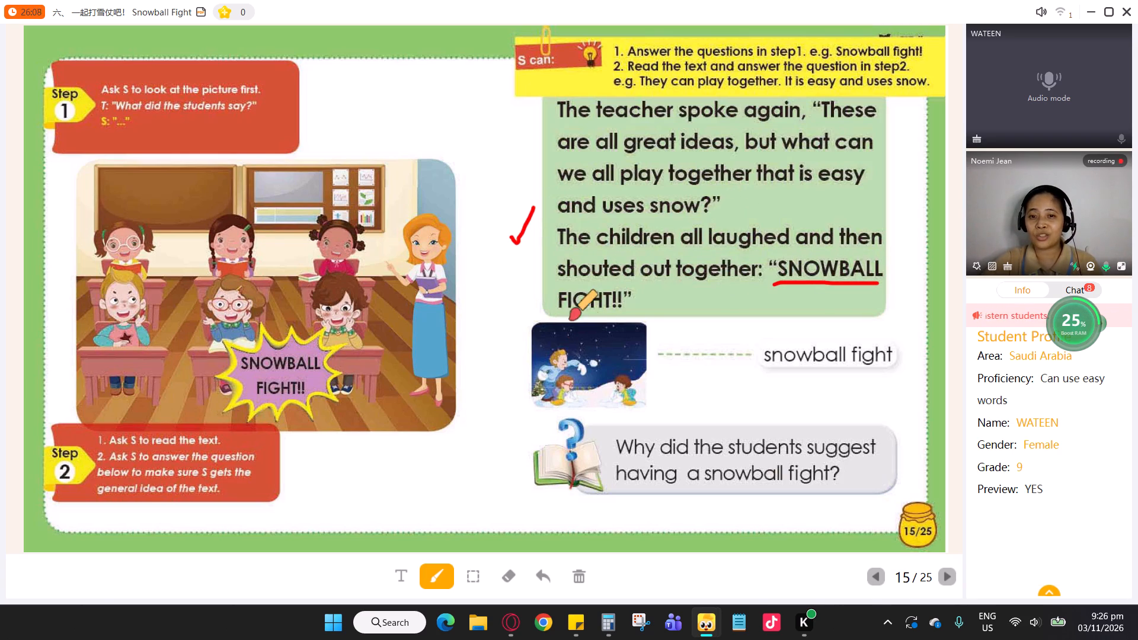
drag(552, 309, 610, 313)
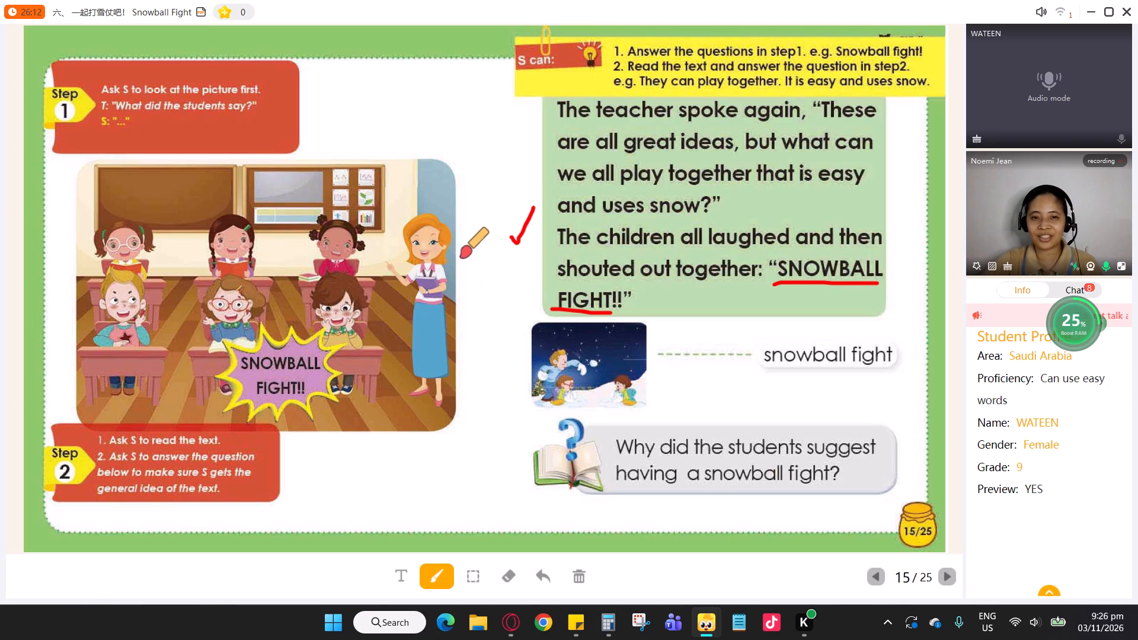
Draw a red check mark beside the teacher in the classroom picture and underline the label "snowball fight" in red.
drag(449, 249, 523, 185)
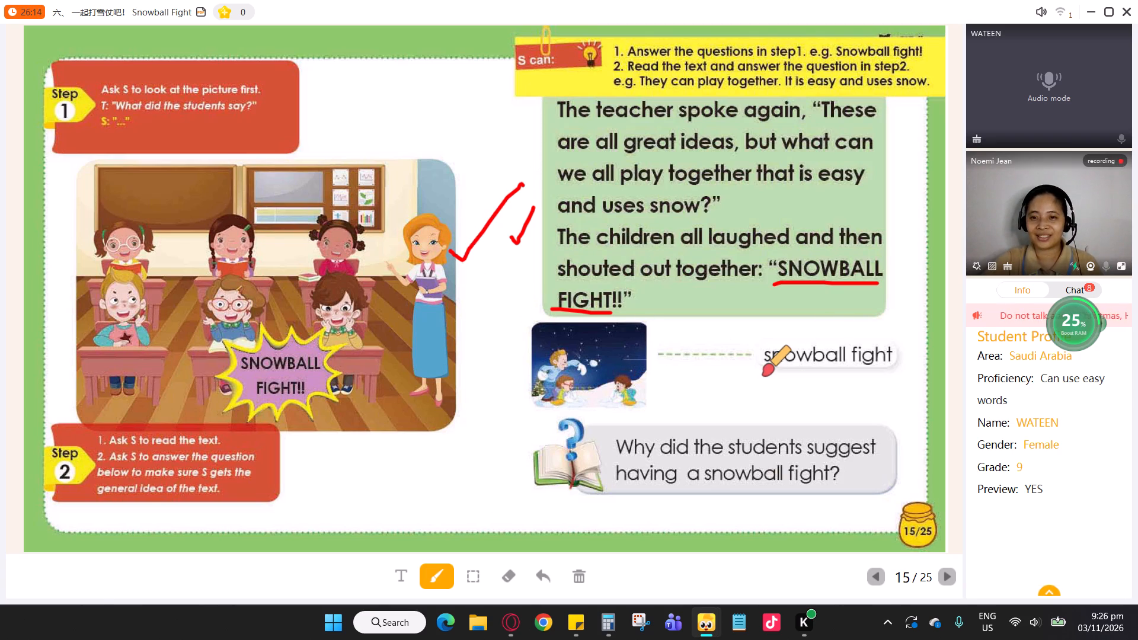
drag(762, 377, 956, 368)
drag(773, 375, 889, 372)
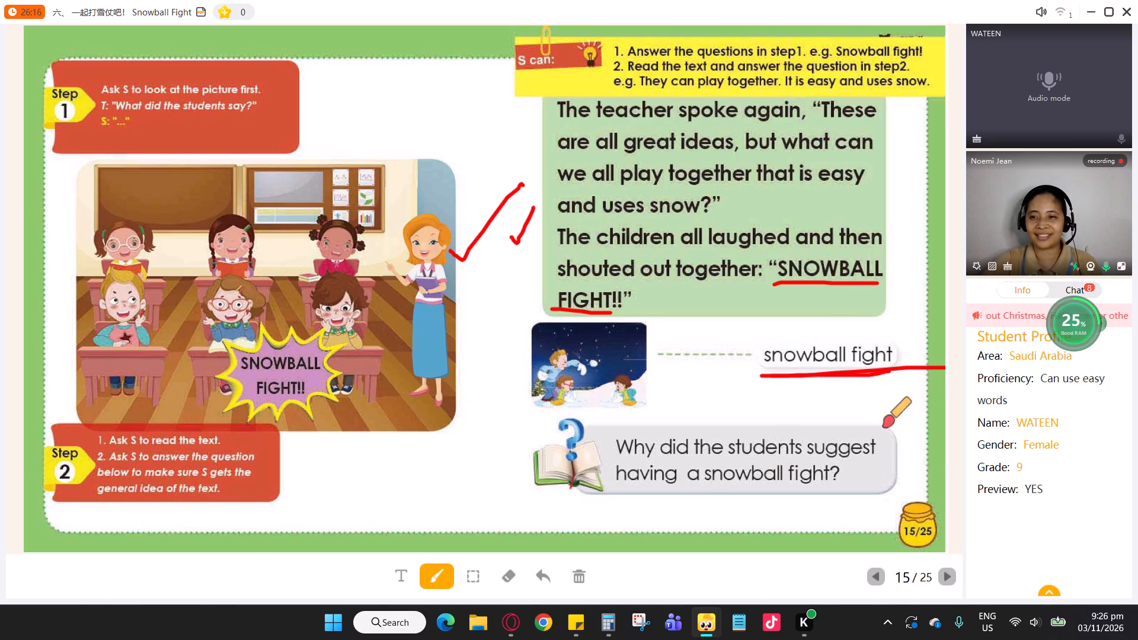
Advance past the "Let's practice!" slide to slide 17, "Look and say.".
click(950, 577)
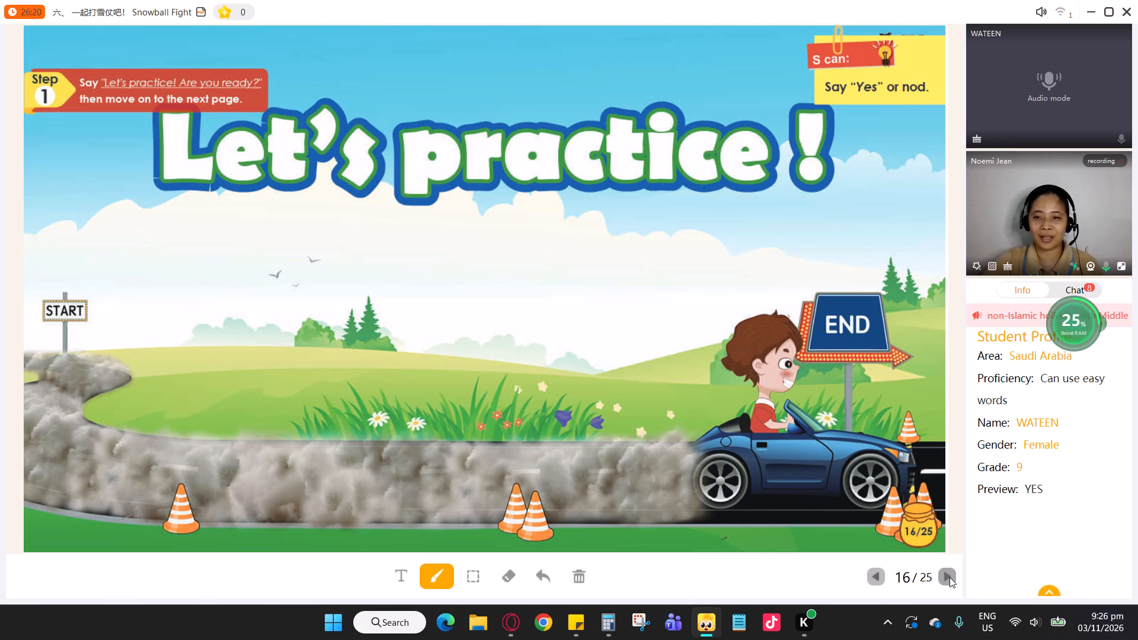
click(950, 577)
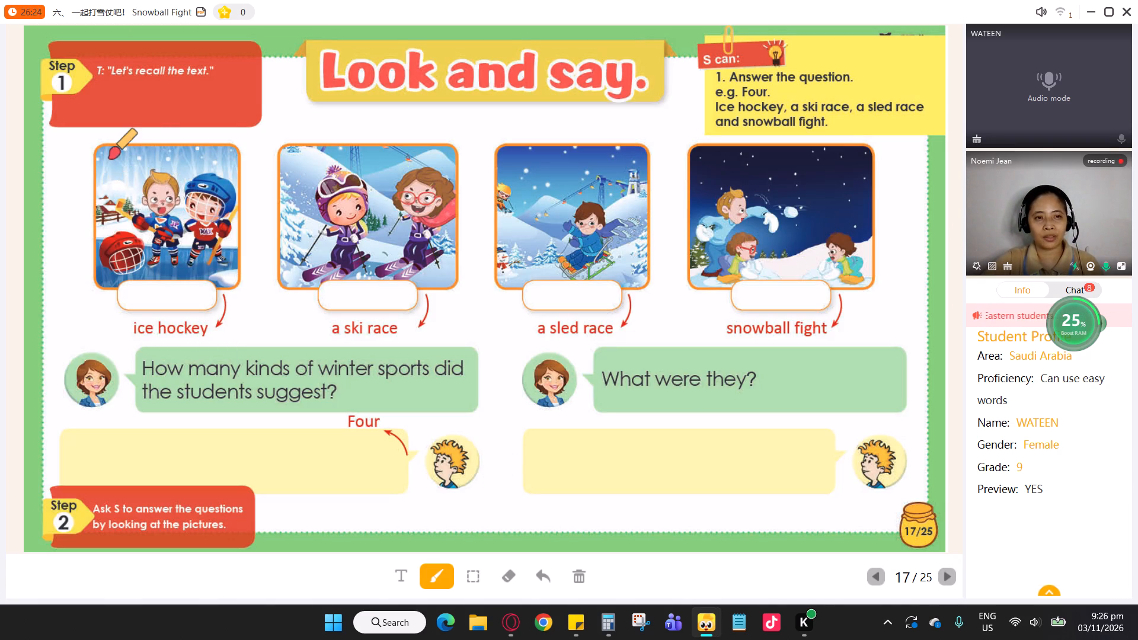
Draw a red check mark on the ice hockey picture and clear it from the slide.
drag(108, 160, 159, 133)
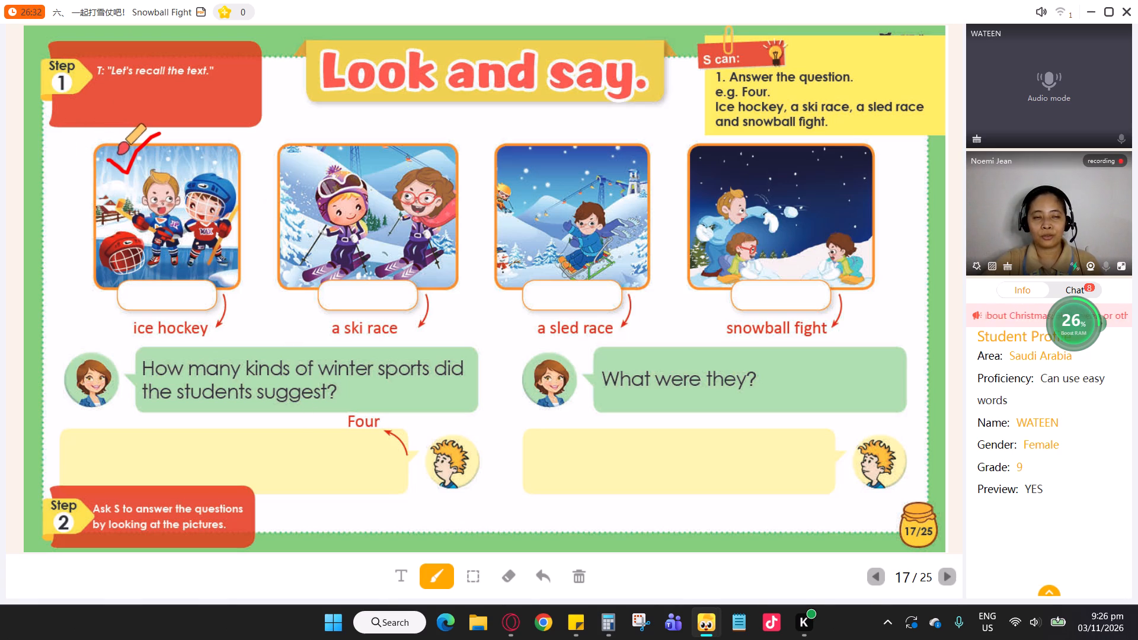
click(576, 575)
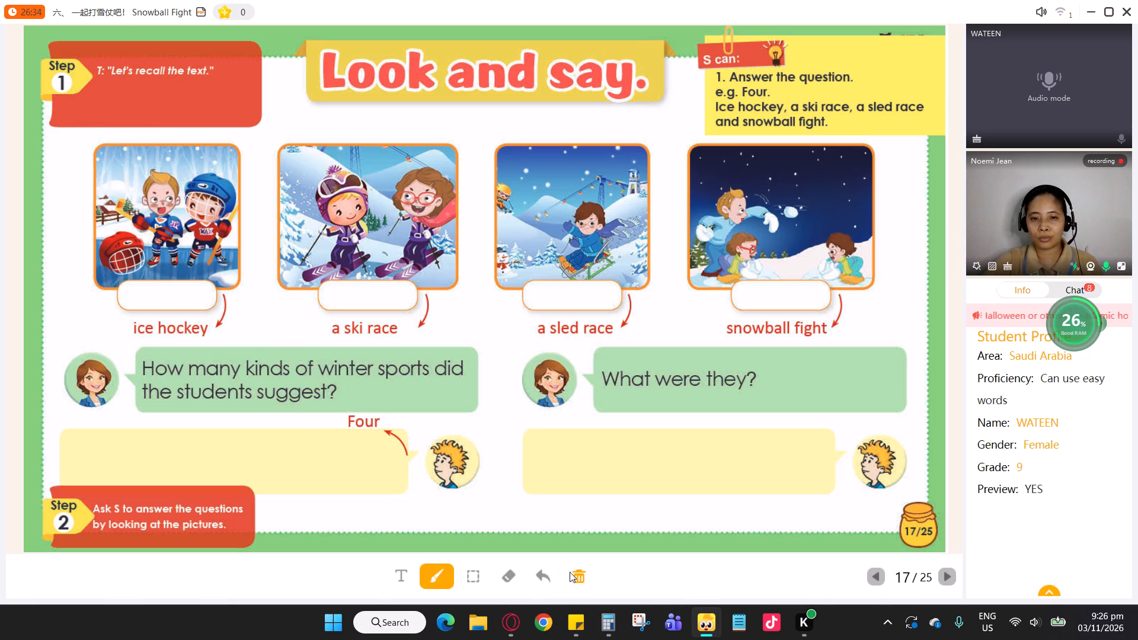
Draw a red rectangle around each of the ice hockey, ski race, sled race and snowball fight pictures.
click(477, 577)
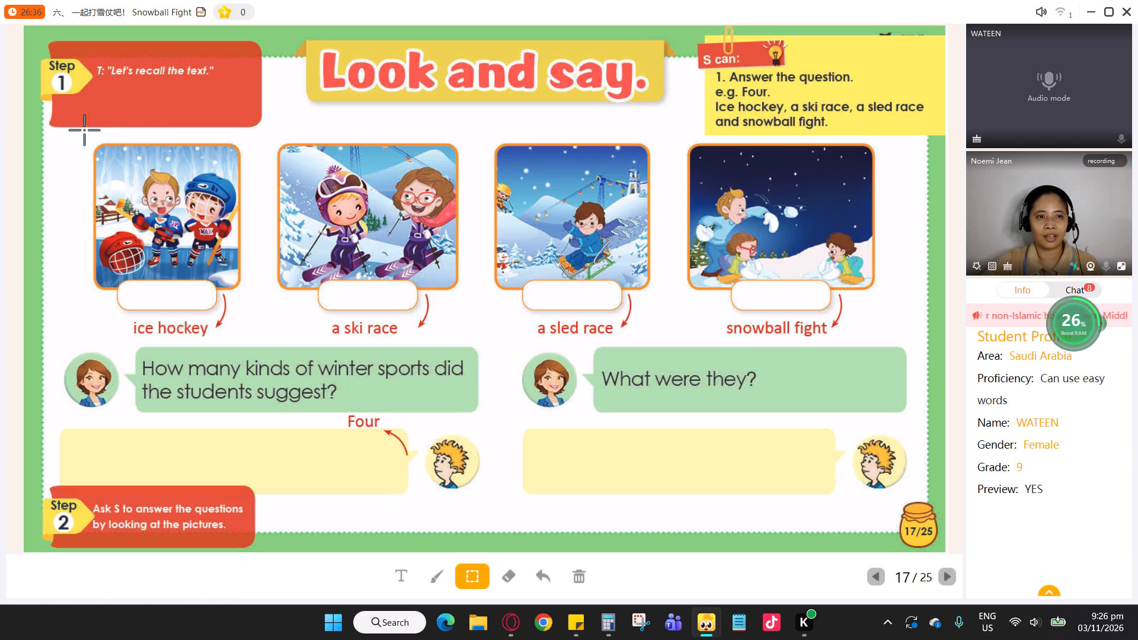
drag(85, 137, 252, 296)
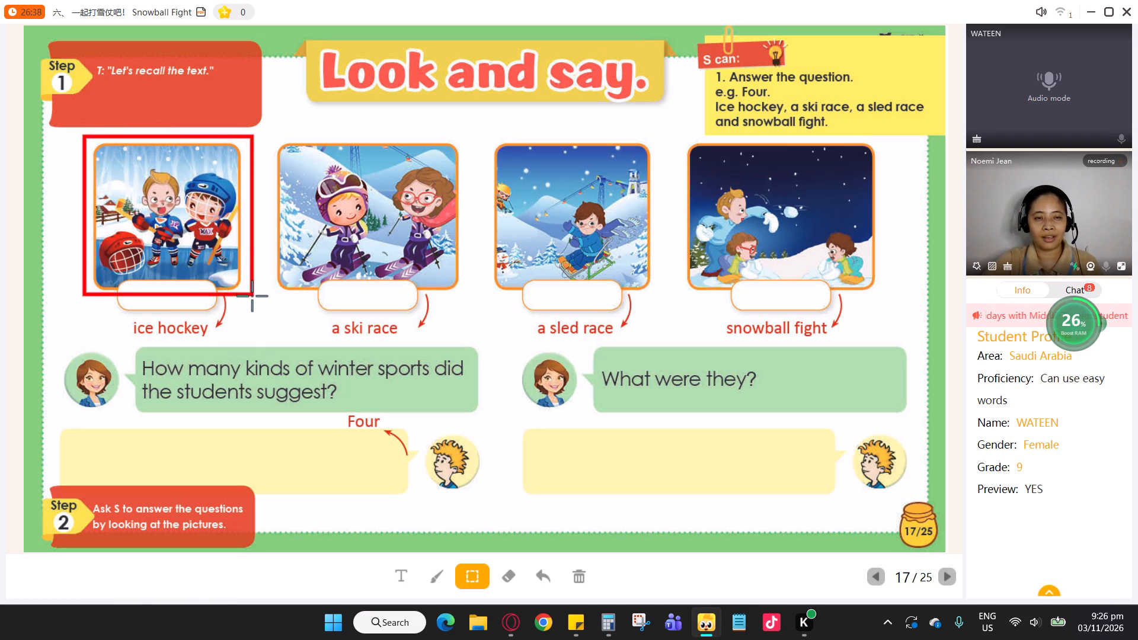
drag(252, 296, 248, 298)
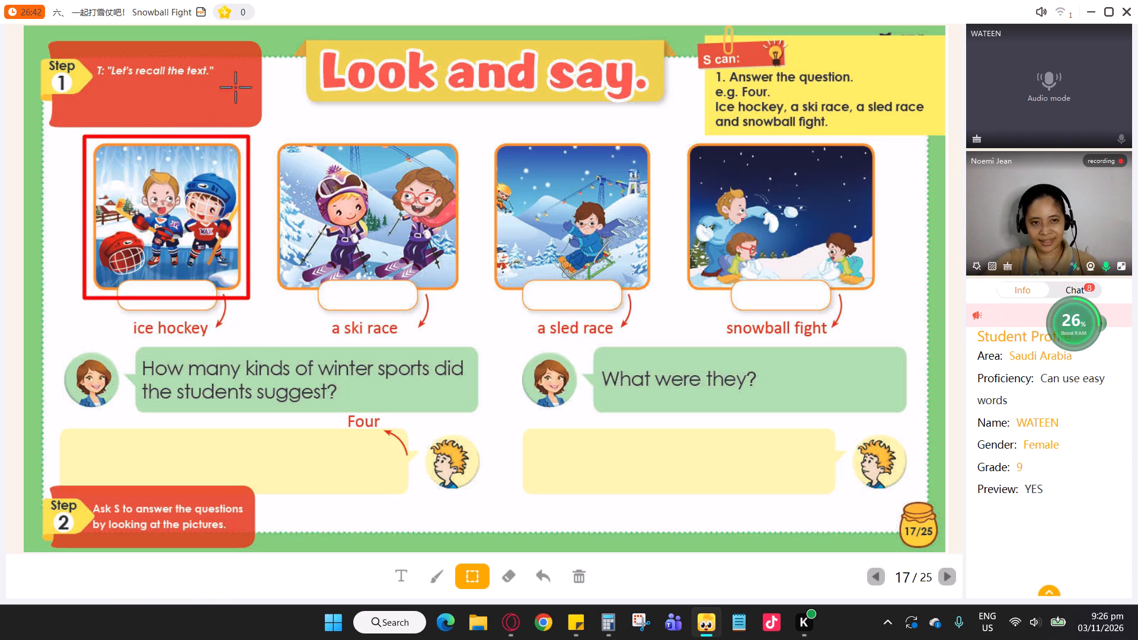
drag(266, 133, 443, 295)
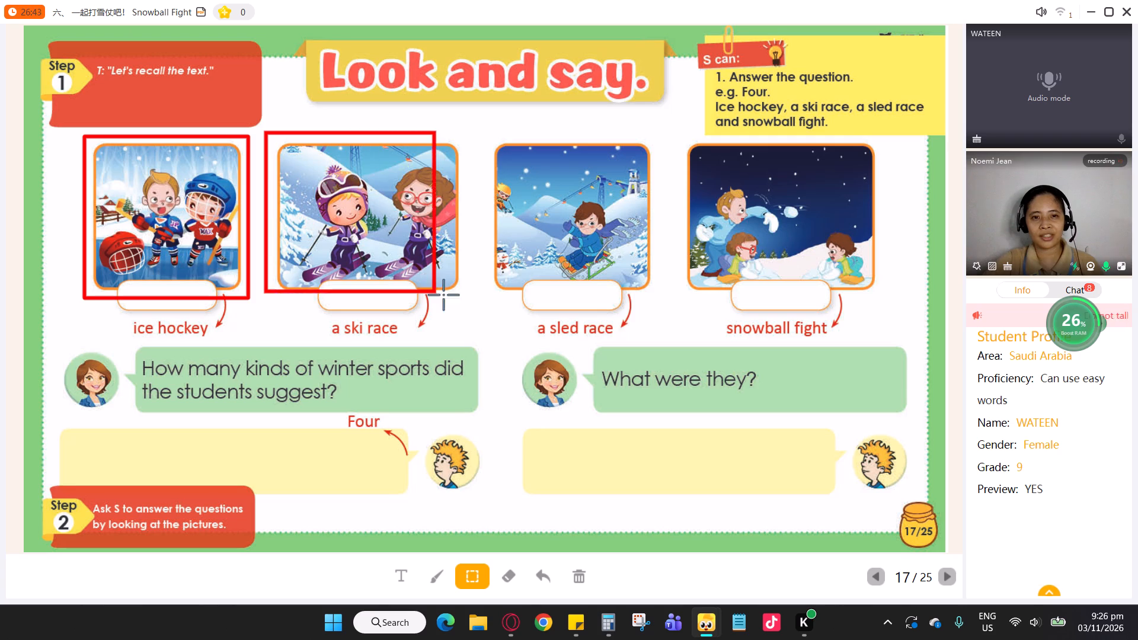
drag(443, 295, 472, 301)
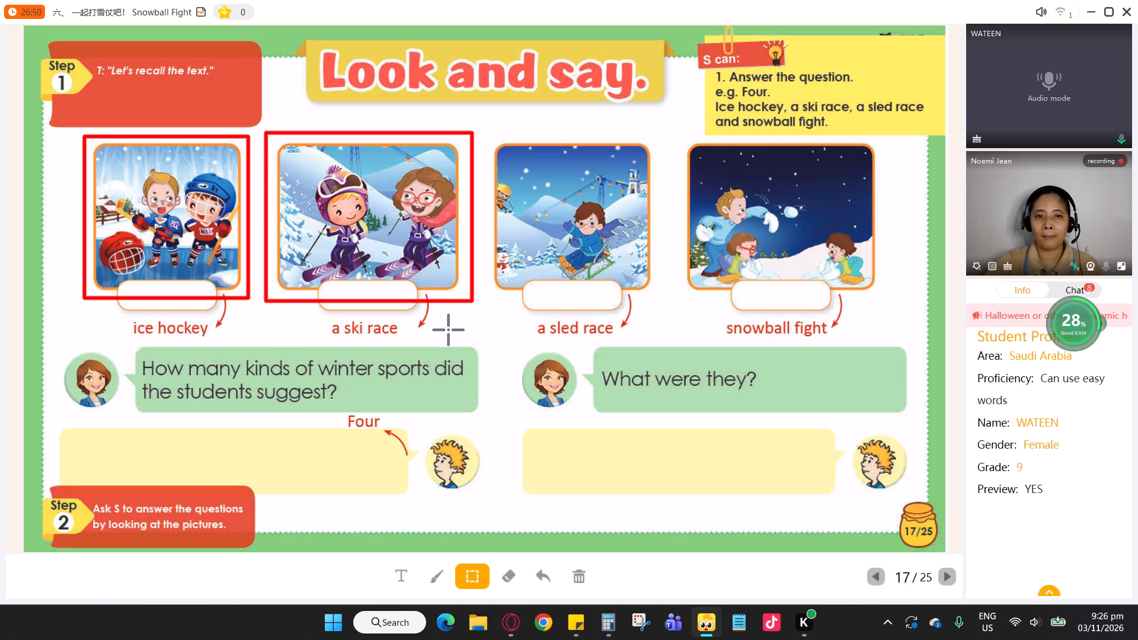
drag(491, 135, 634, 271)
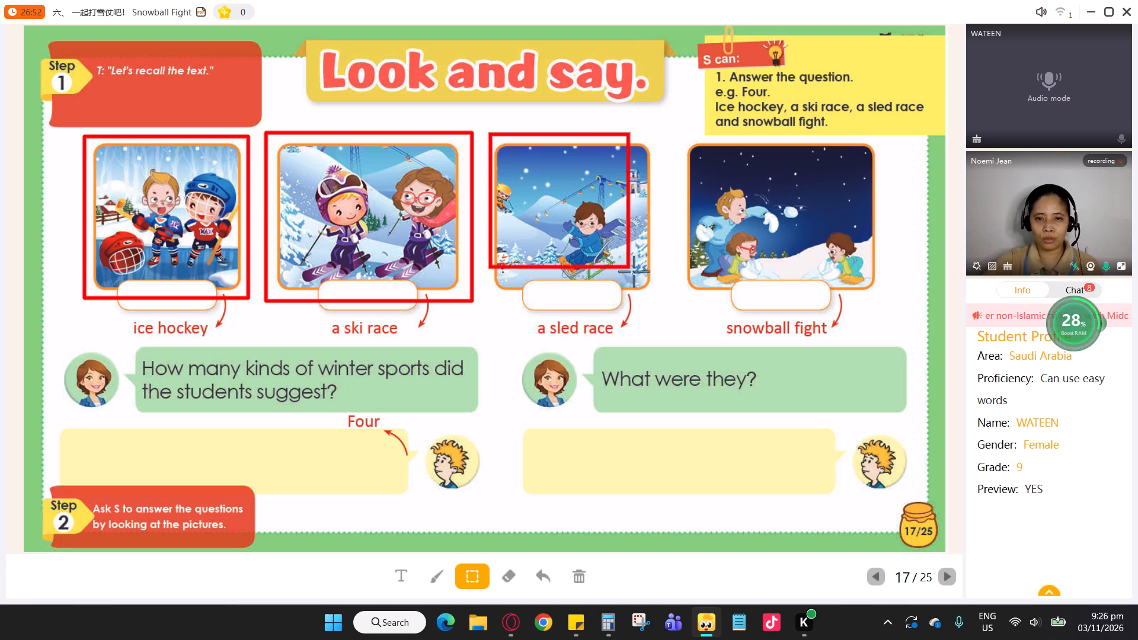
drag(634, 271, 661, 296)
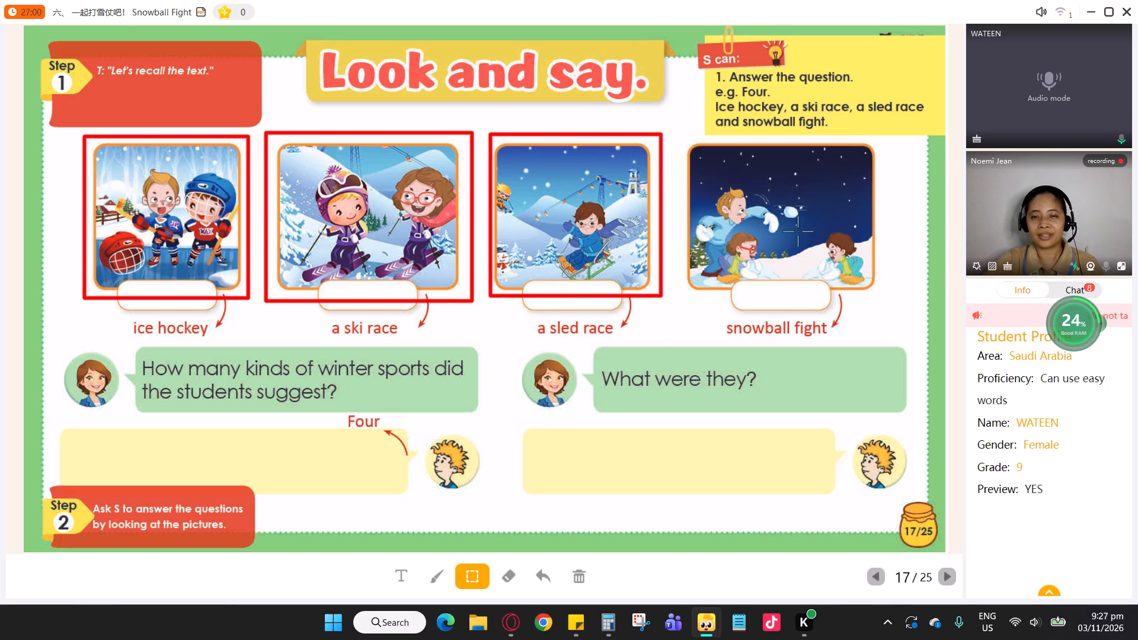
drag(682, 137, 699, 149)
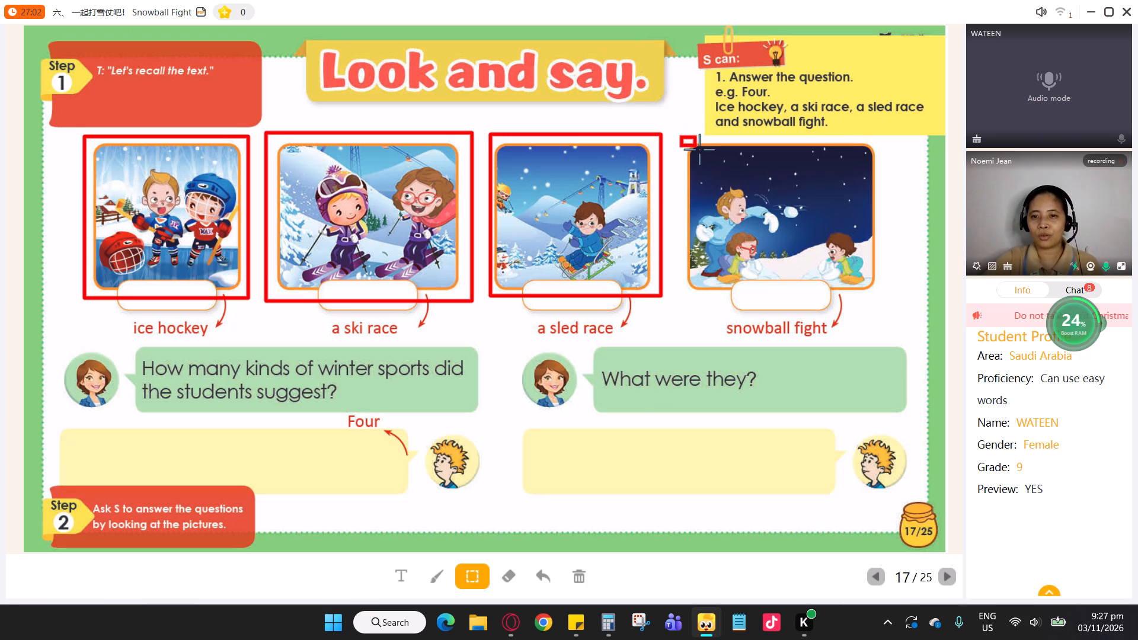
drag(699, 149, 888, 309)
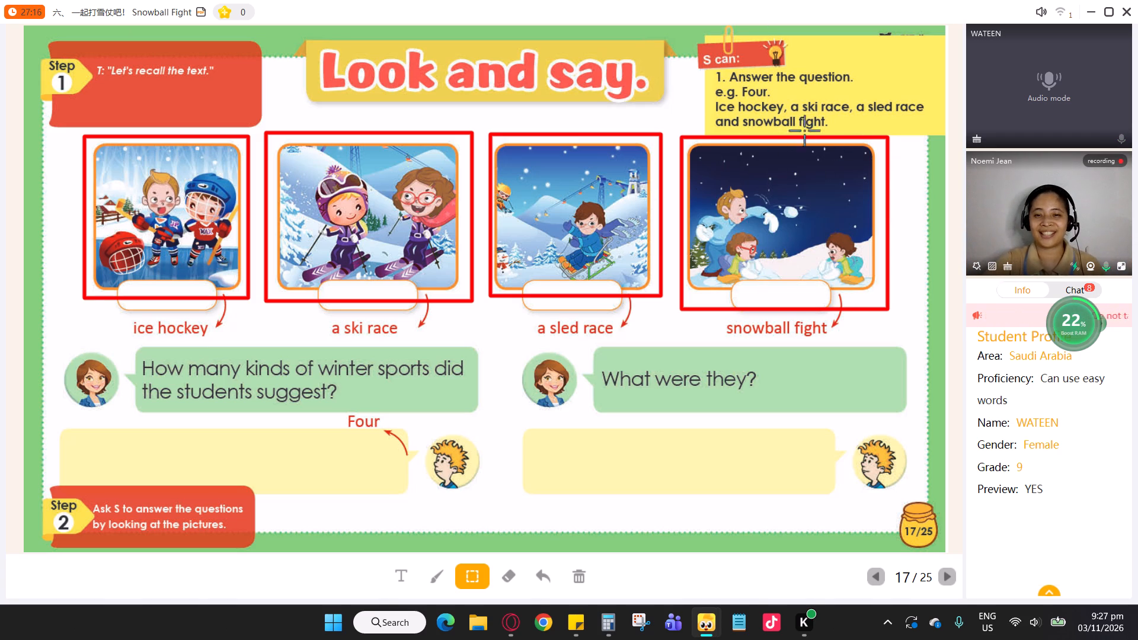
Advance through the "Ask and answer" slides 18 to 21, drawing a red check mark at the corner of each slide's picture.
click(943, 574)
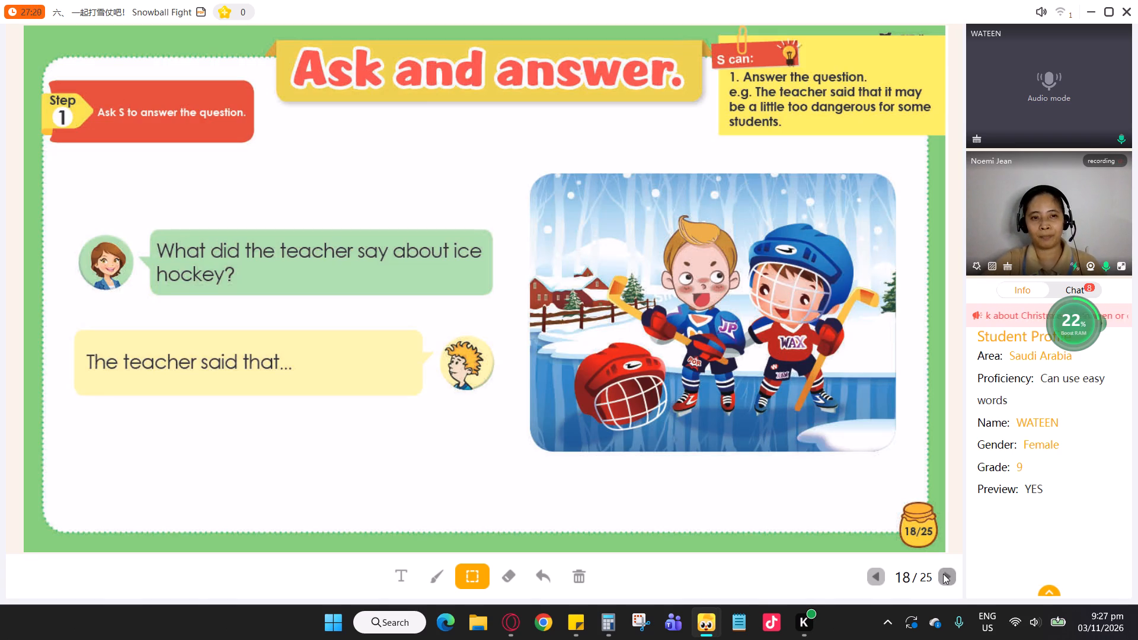
click(436, 575)
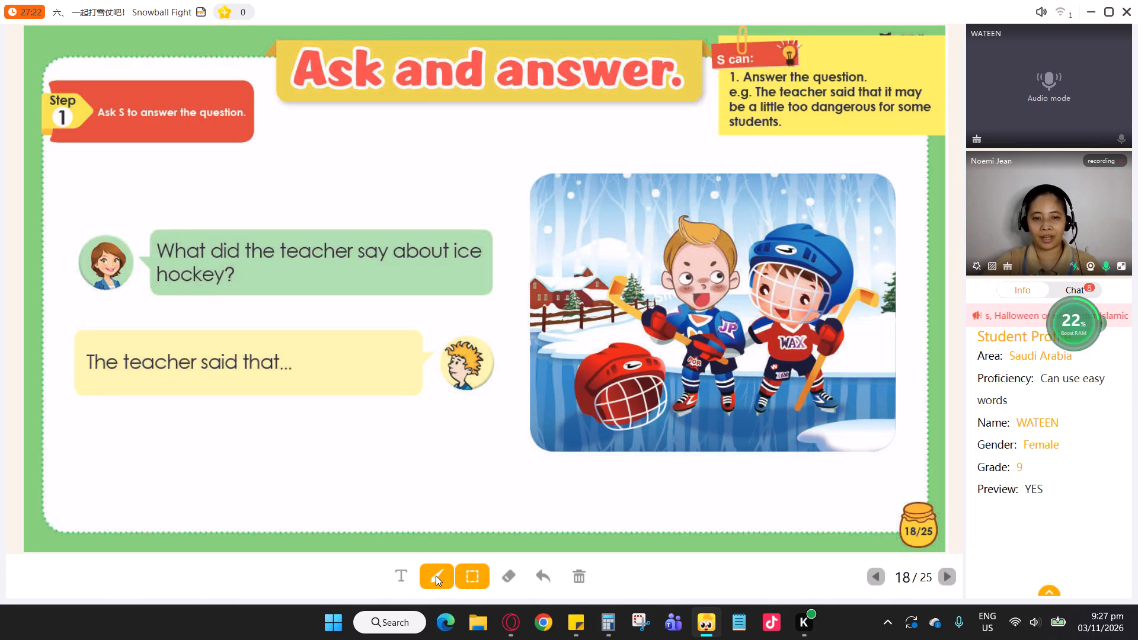
drag(536, 191, 642, 119)
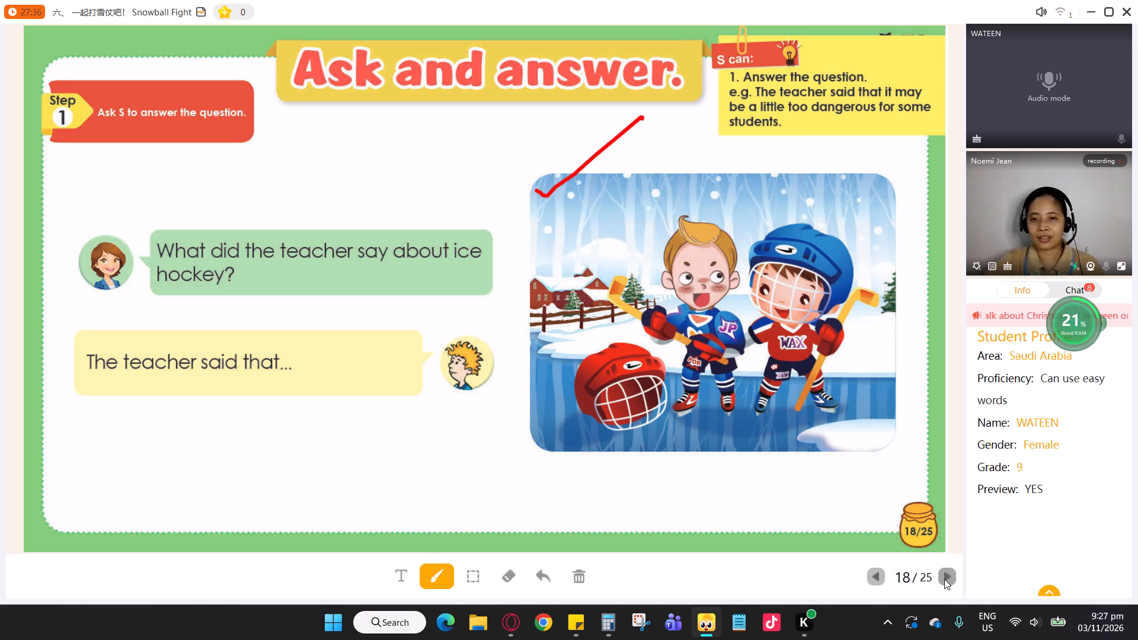
click(944, 579)
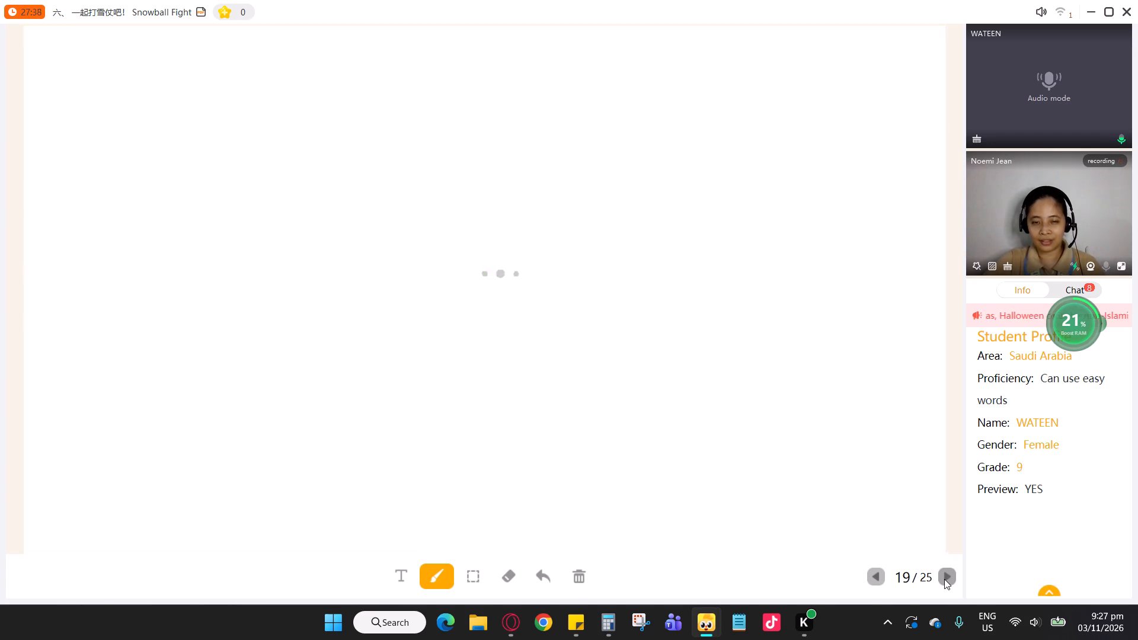
drag(537, 188, 608, 139)
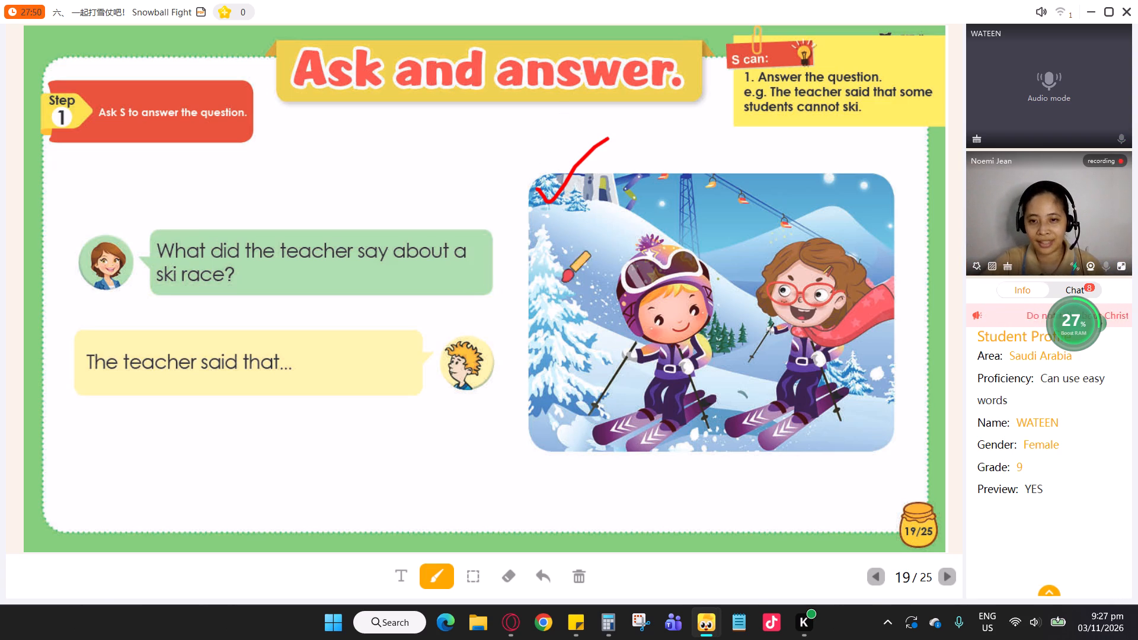
click(945, 584)
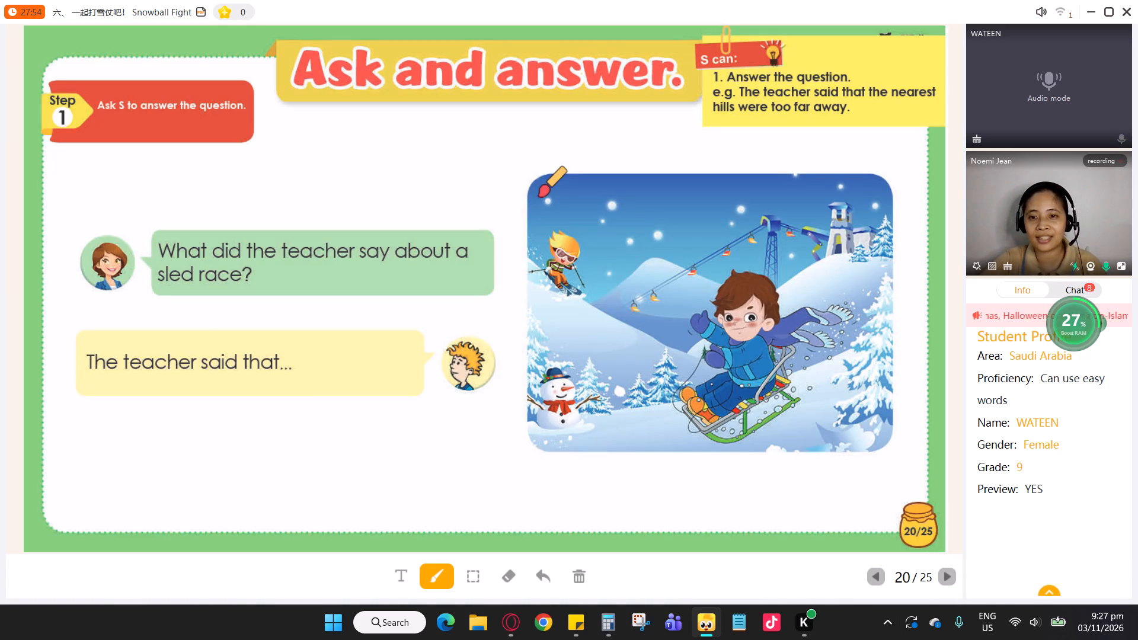
drag(534, 194, 570, 166)
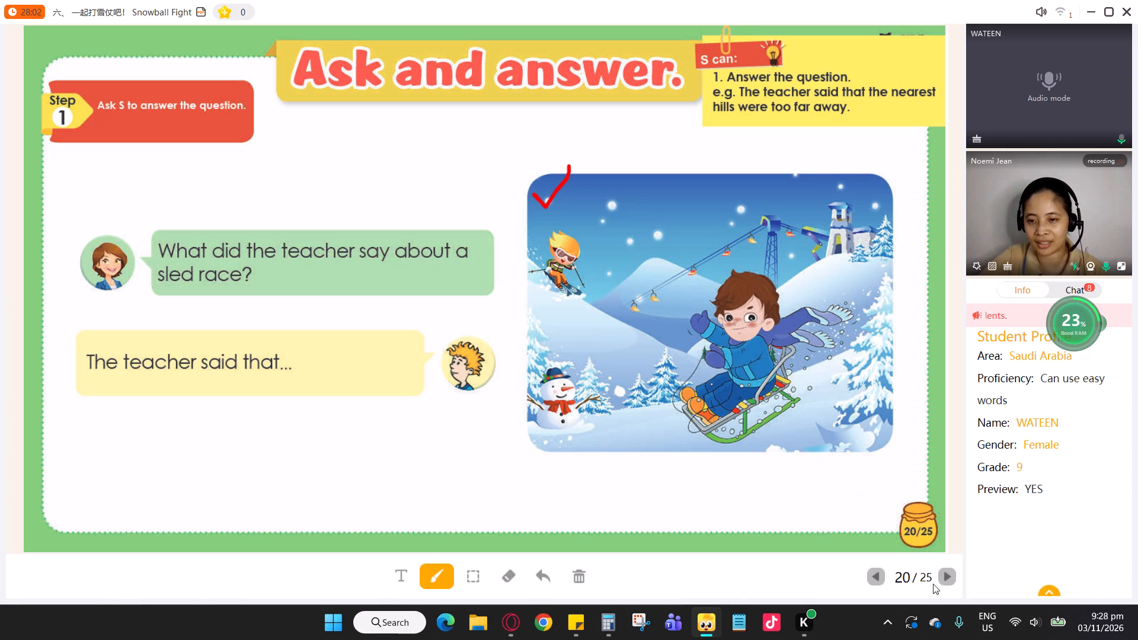
click(947, 576)
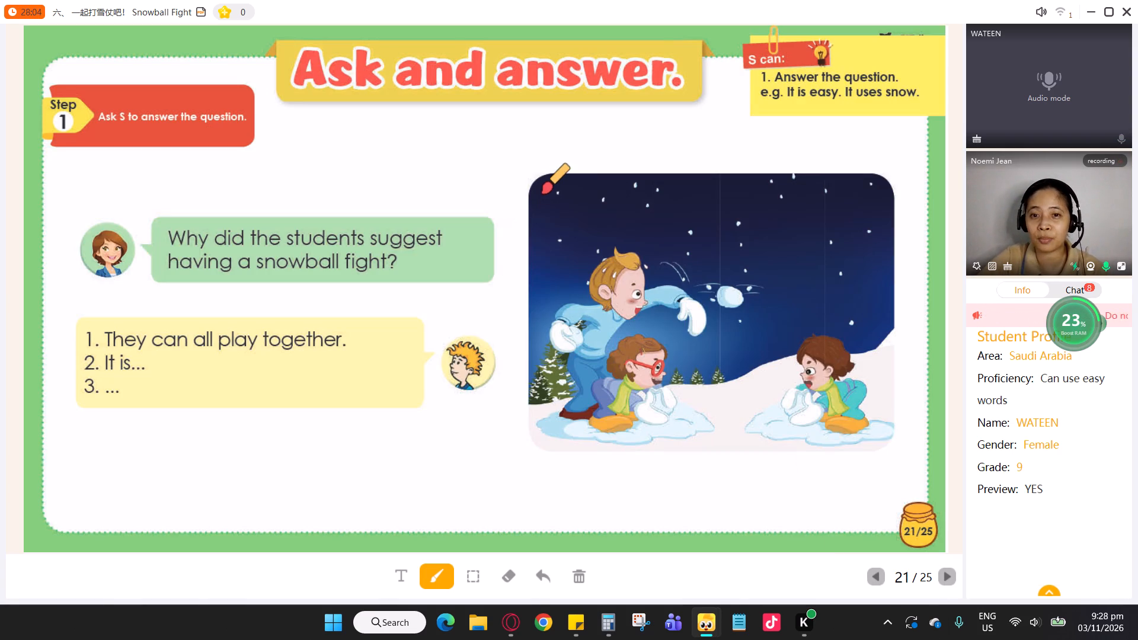
drag(541, 195, 581, 169)
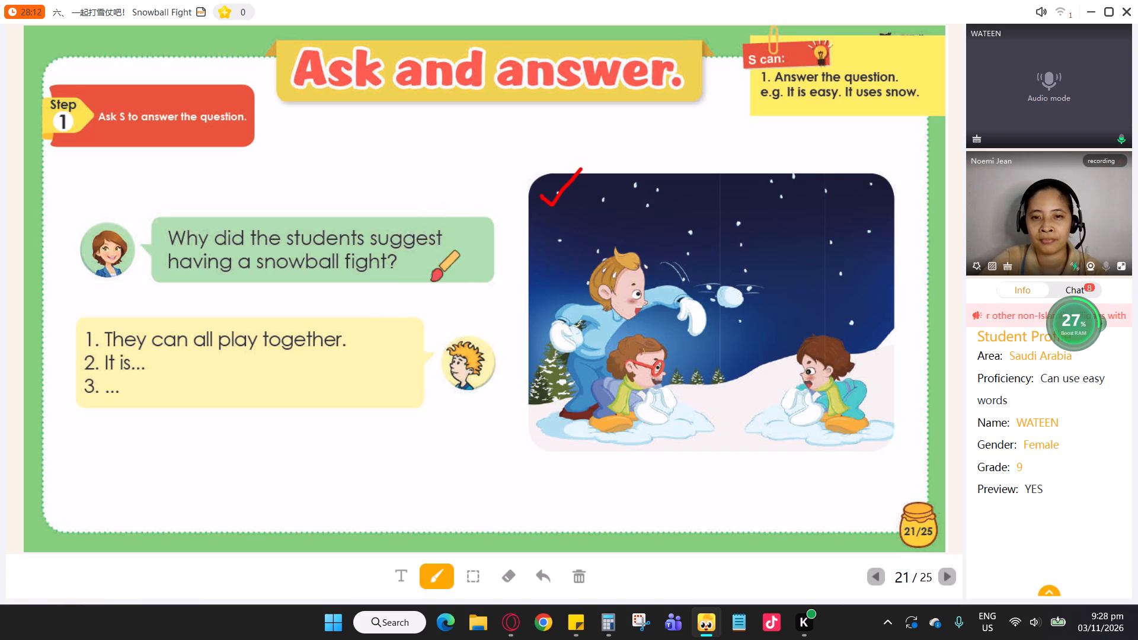
Advance to slide 22, "Writing Preparation".
click(947, 580)
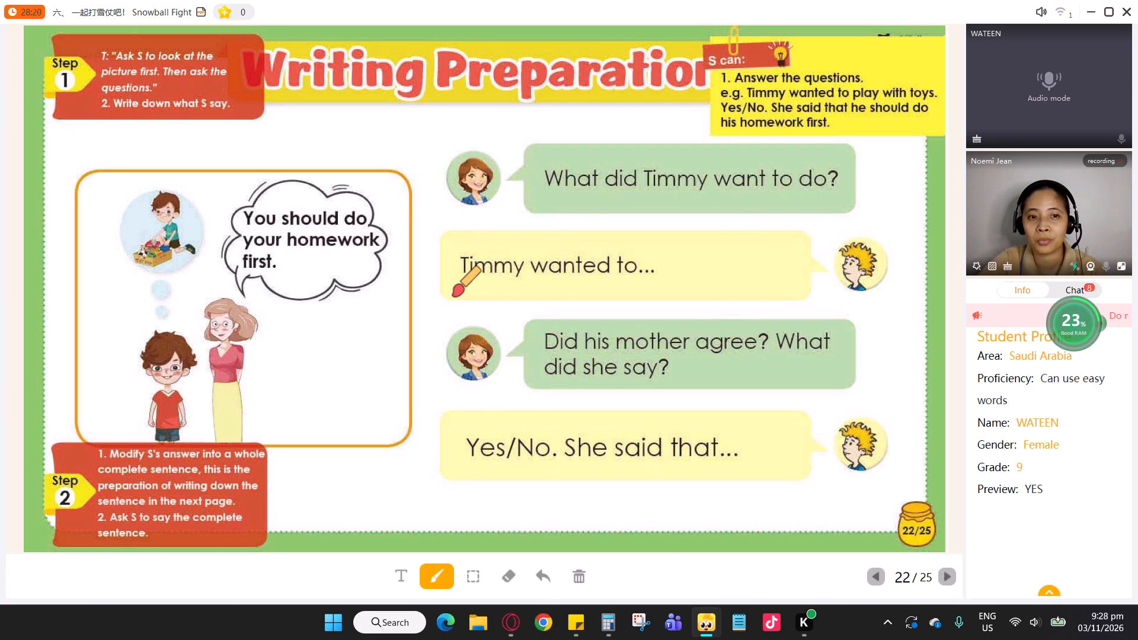
Return to slide 20 and draw a red check mark at the corner of the sled race picture.
click(878, 575)
click(878, 575)
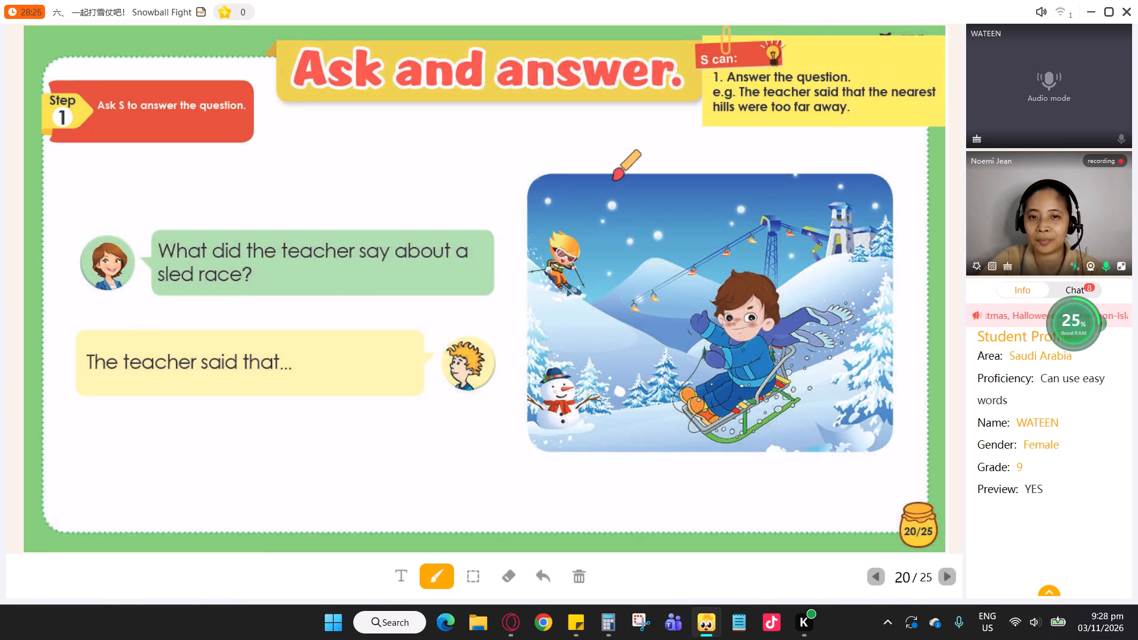
drag(532, 189, 559, 169)
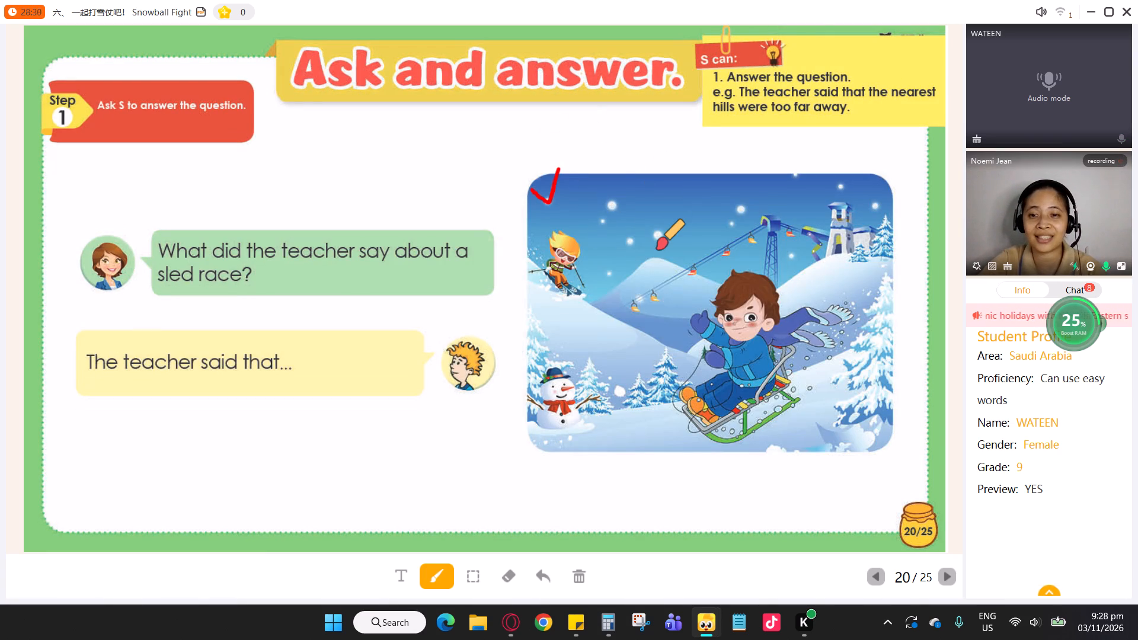
Go to slide 22, "Writing Preparation", and draw a small red check mark after "Timmy wanted to...".
click(942, 580)
click(942, 580)
click(942, 580)
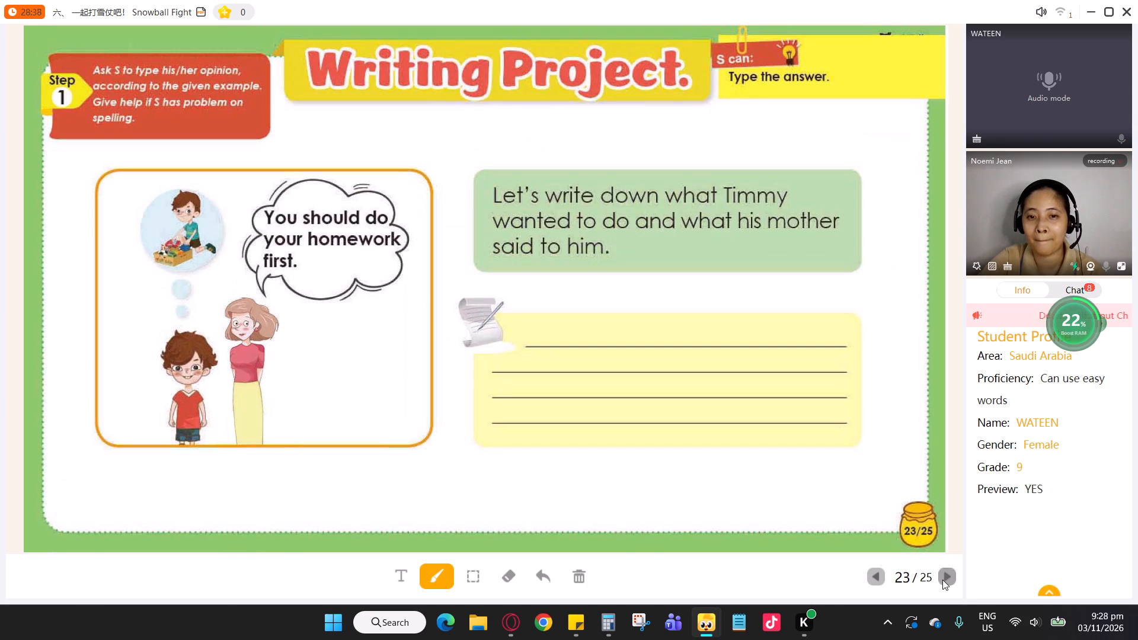
click(878, 570)
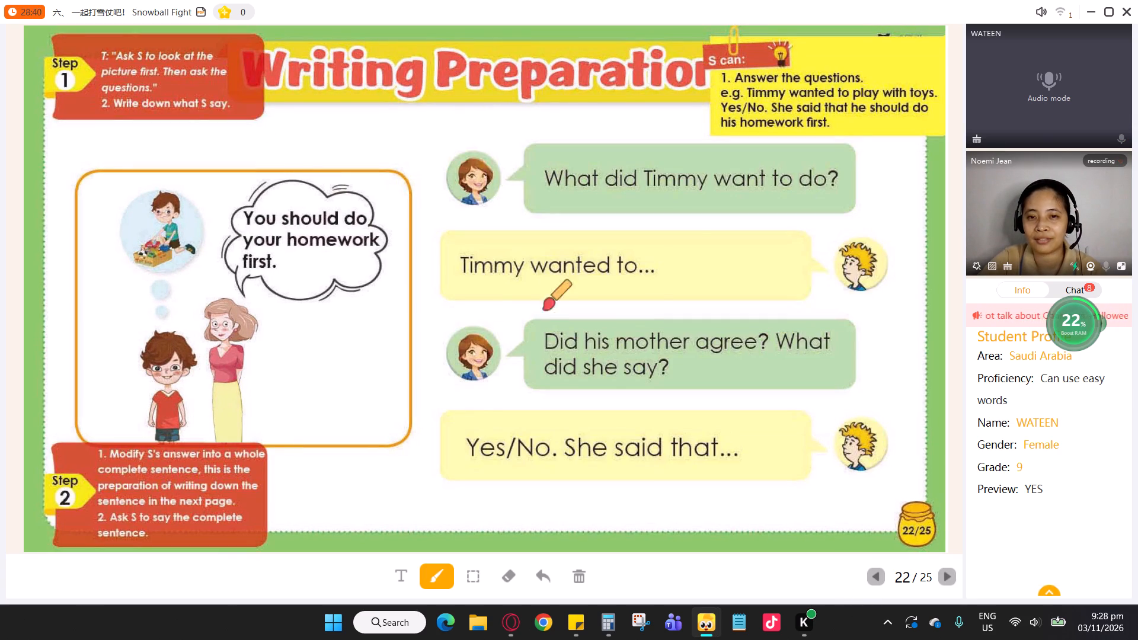
drag(670, 266, 681, 282)
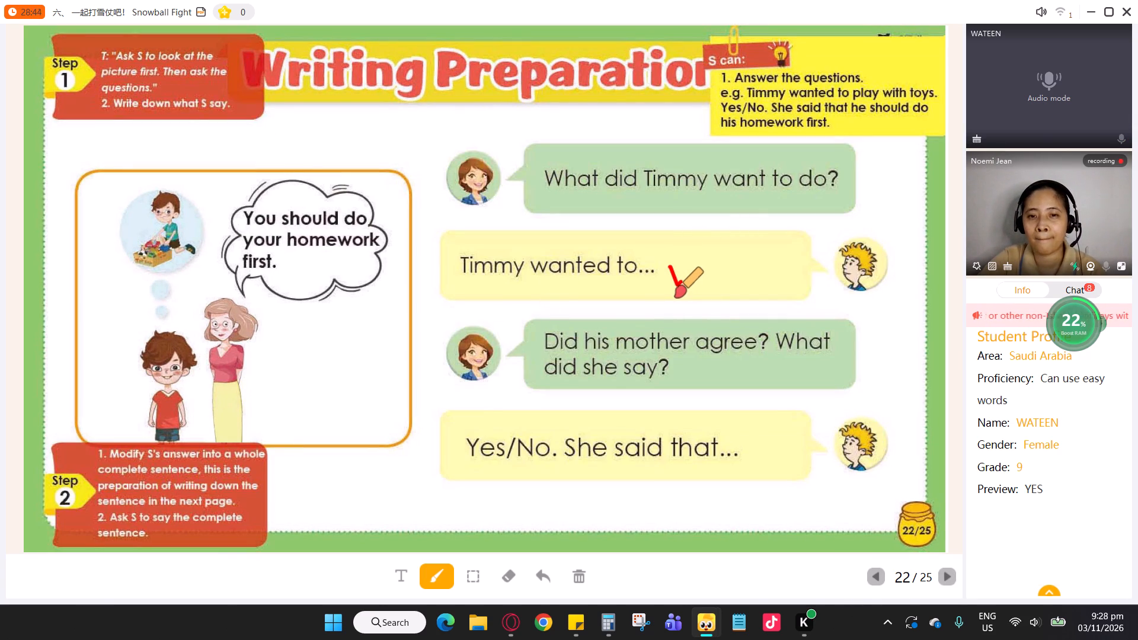
Advance past the "Writing Project" slide to slide 24, "Today I learned".
click(949, 578)
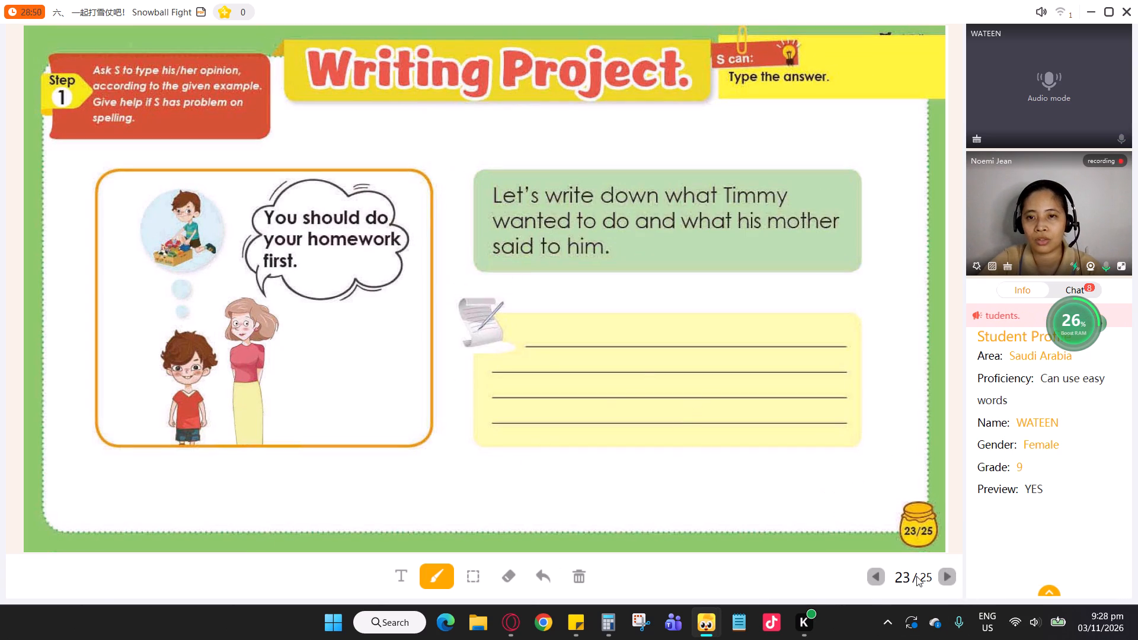
click(945, 575)
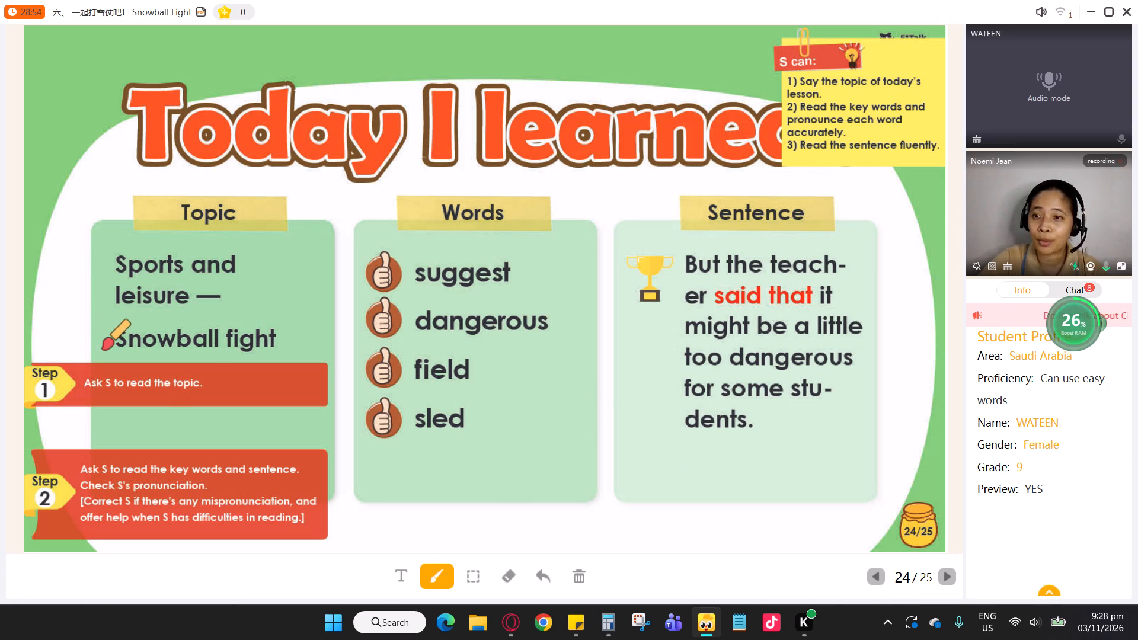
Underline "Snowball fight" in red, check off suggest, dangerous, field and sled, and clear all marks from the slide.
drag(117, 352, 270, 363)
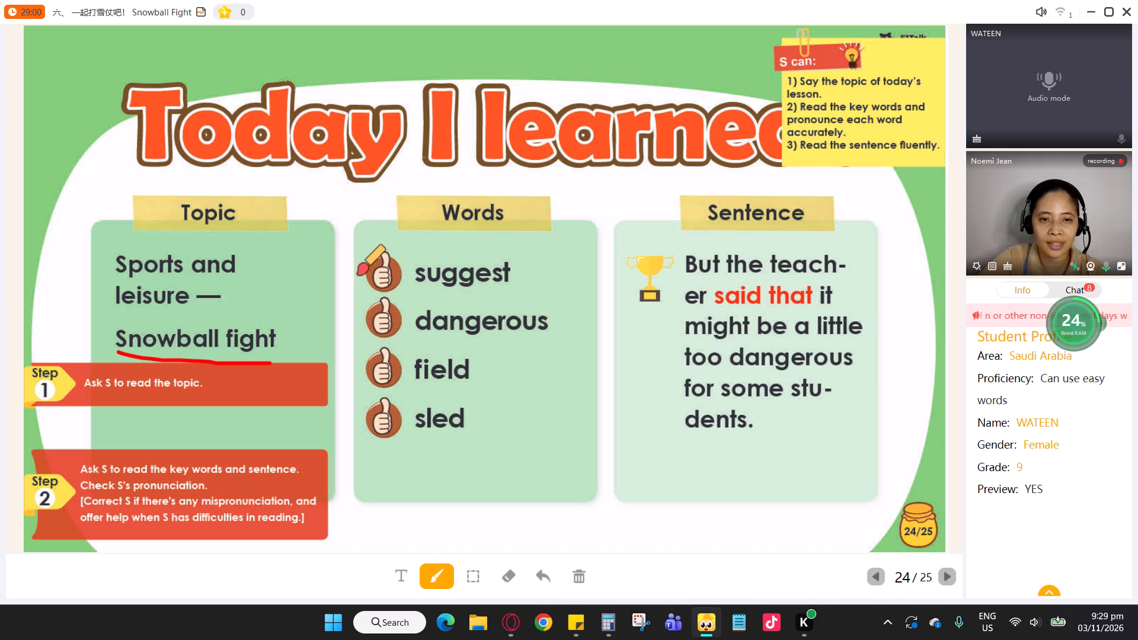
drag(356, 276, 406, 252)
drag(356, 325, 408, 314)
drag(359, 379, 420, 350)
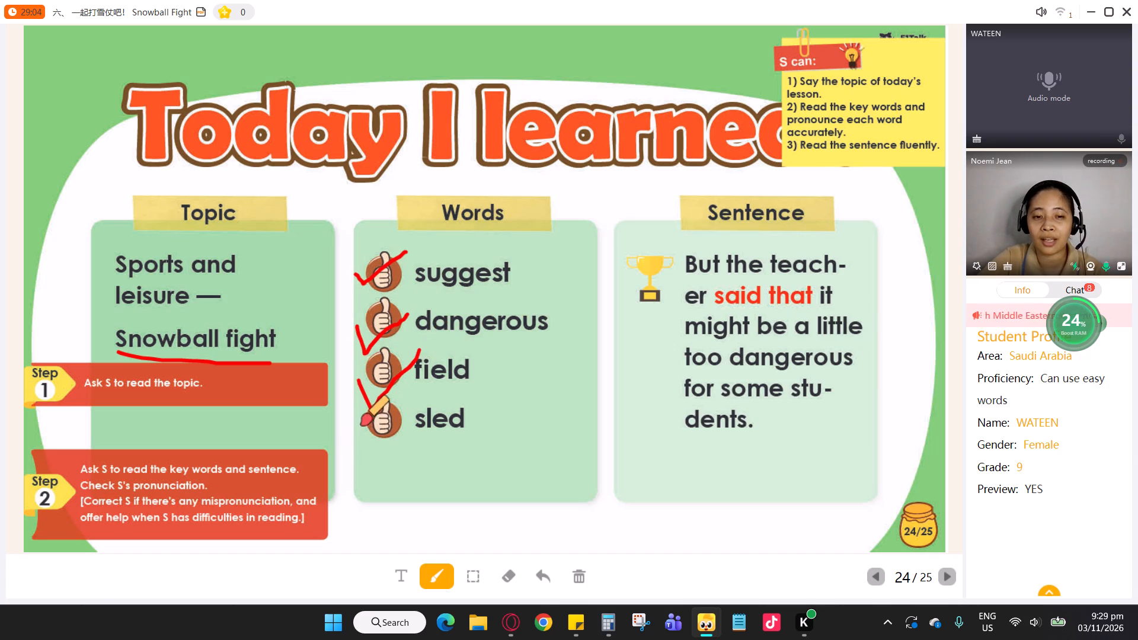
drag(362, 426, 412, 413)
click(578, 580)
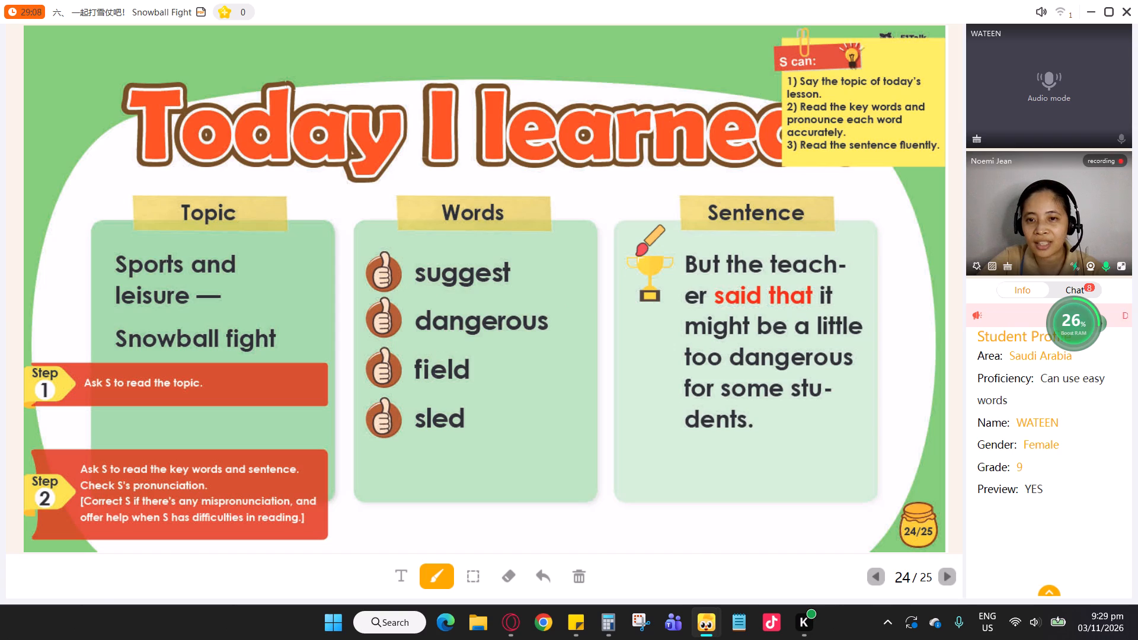
Draw a red check mark on the trophy beside the sentence and dismiss the wrong-classroom notice.
drag(635, 255, 682, 212)
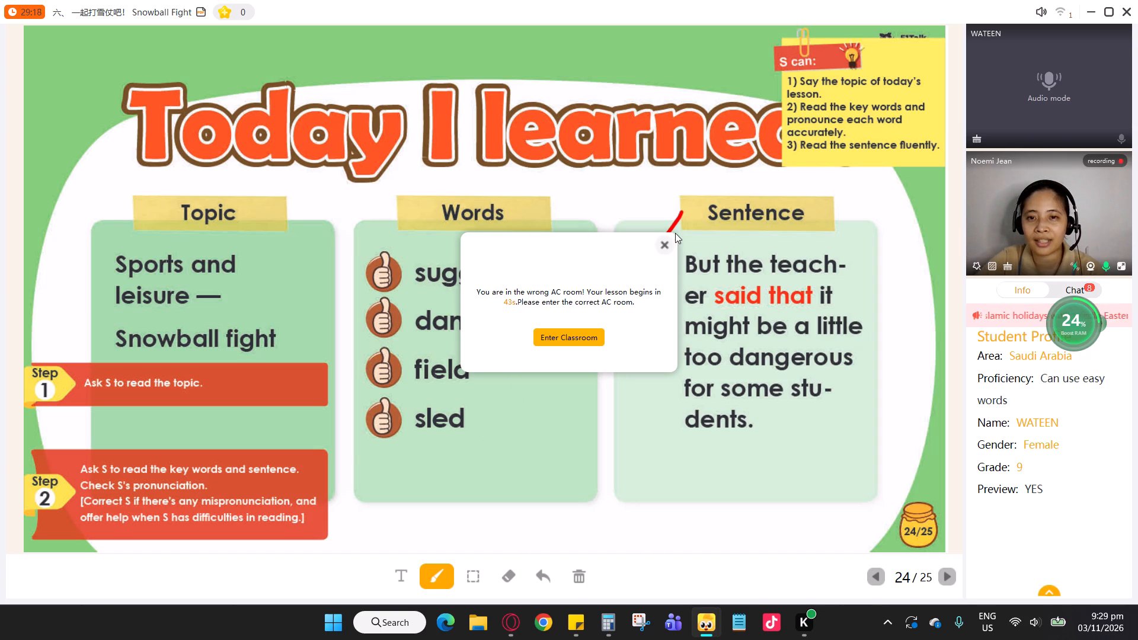
click(666, 243)
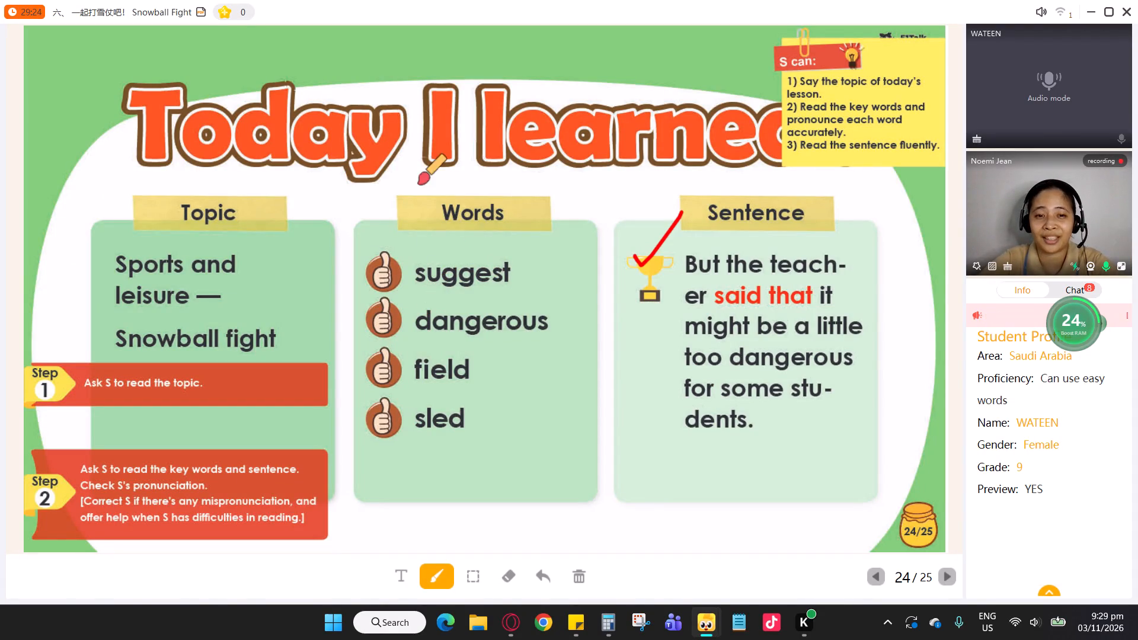
Underline "dangerous" and "sled" in red and draw red check marks beside "suggest" and "field".
drag(421, 338, 529, 338)
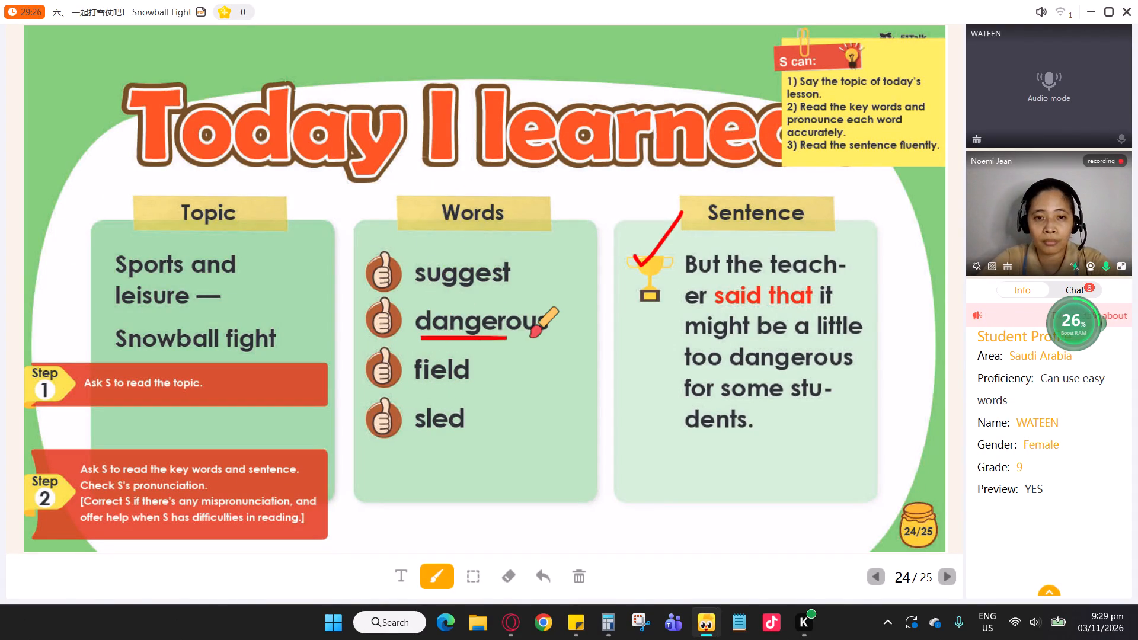
drag(529, 338, 532, 338)
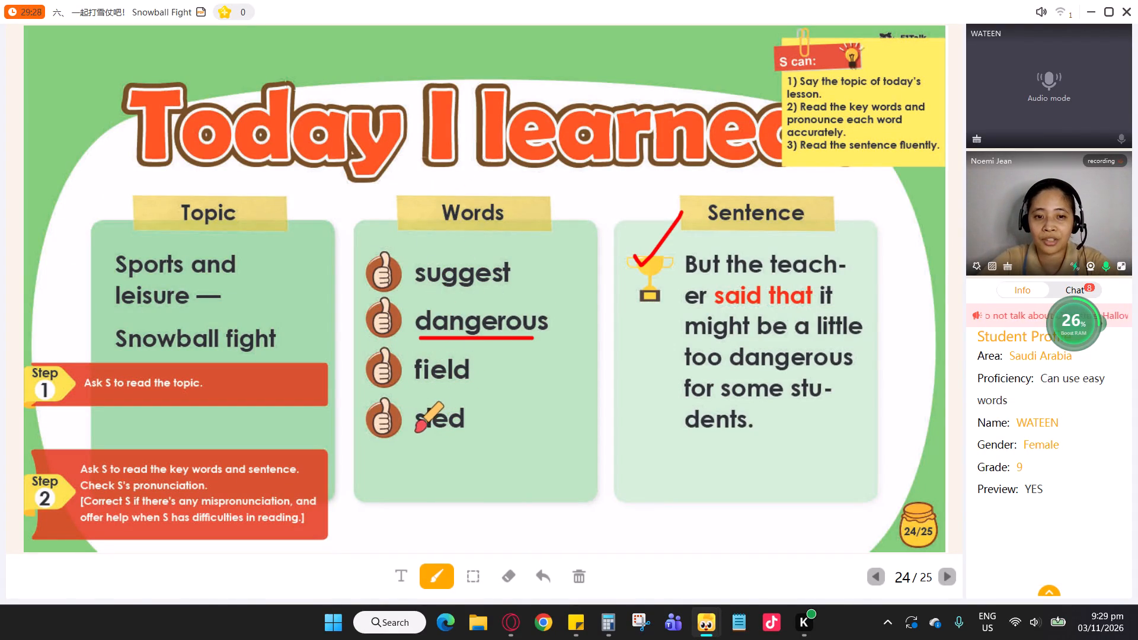
drag(410, 436, 458, 432)
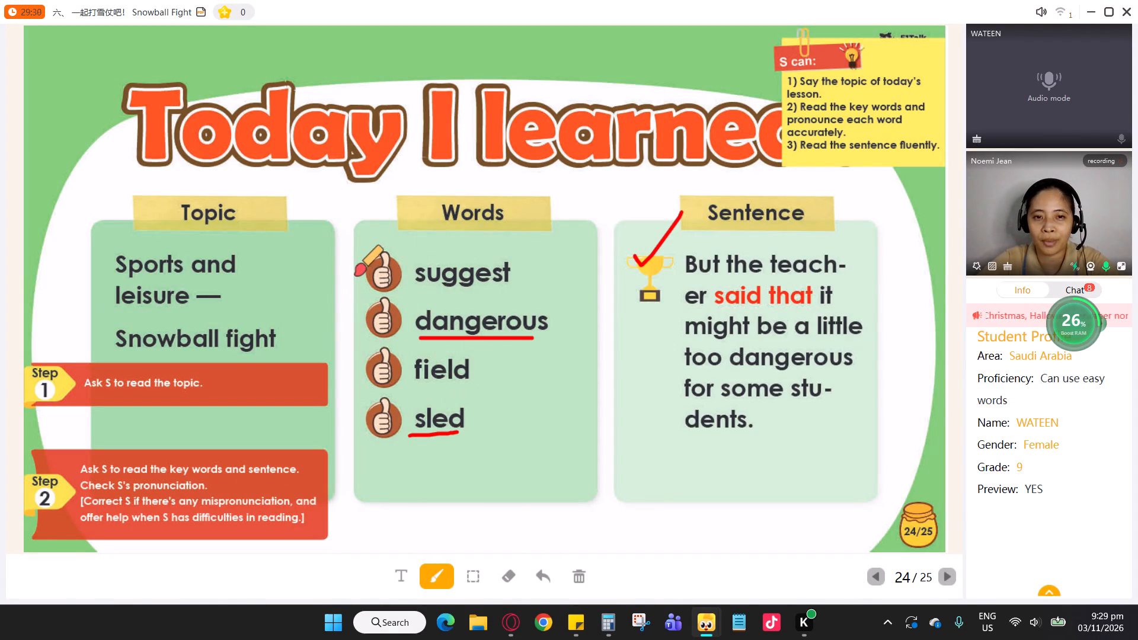
drag(354, 277, 393, 247)
drag(363, 364, 412, 315)
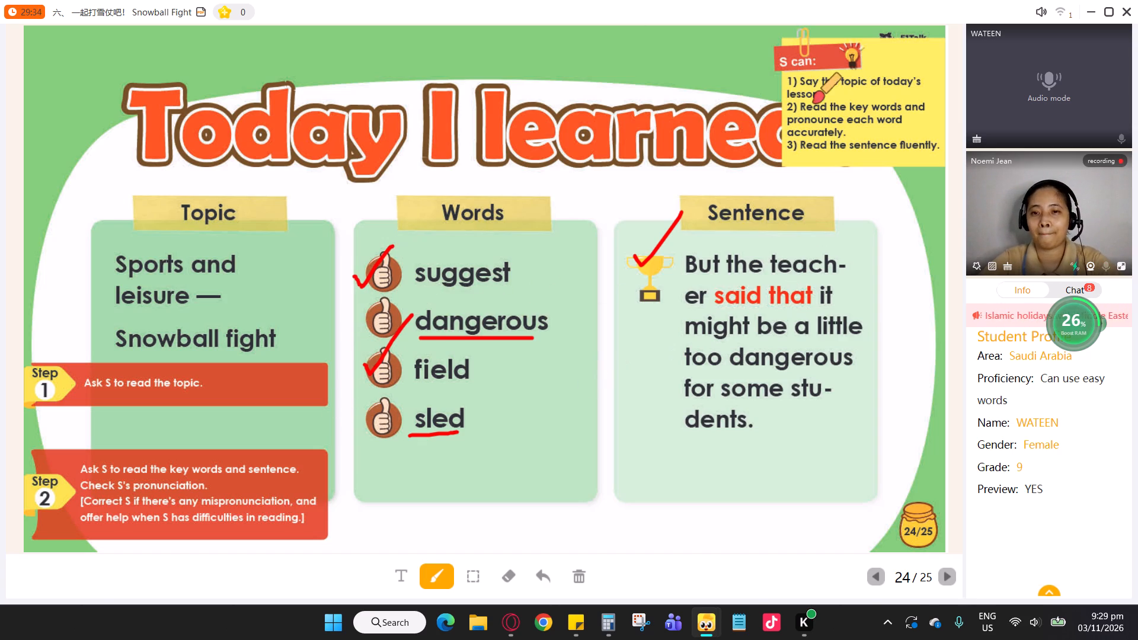
click(758, 578)
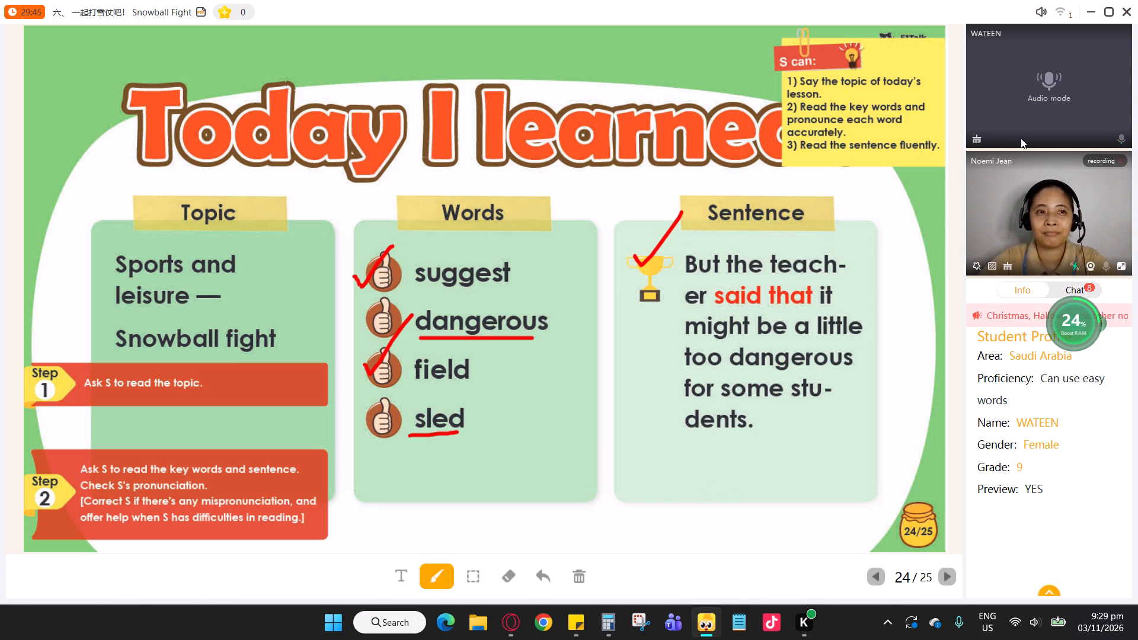
Leave the Snowball Fight classroom and enter the 21:30 "It Is on the Fifth Floor" classroom, accepting the equipment checkout.
click(1128, 11)
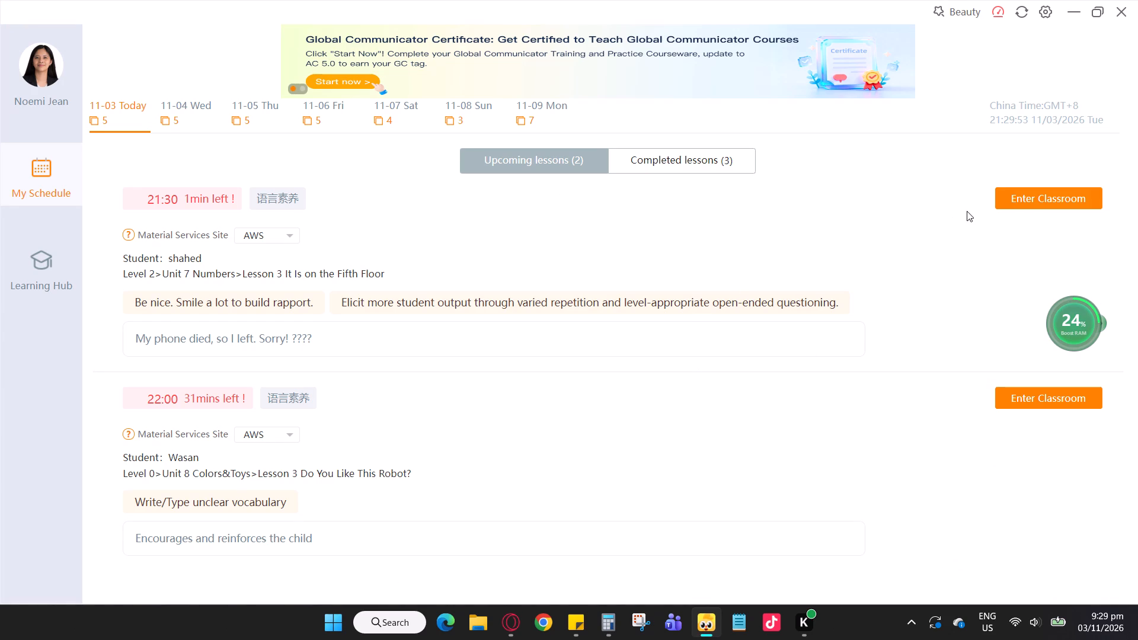
click(1027, 196)
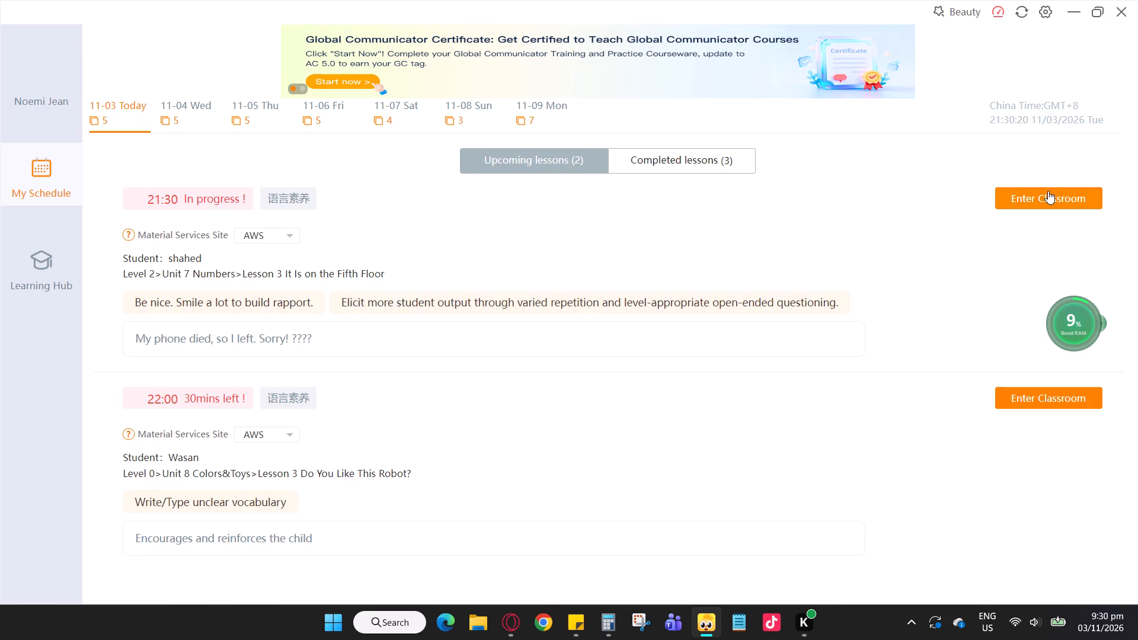
click(1048, 191)
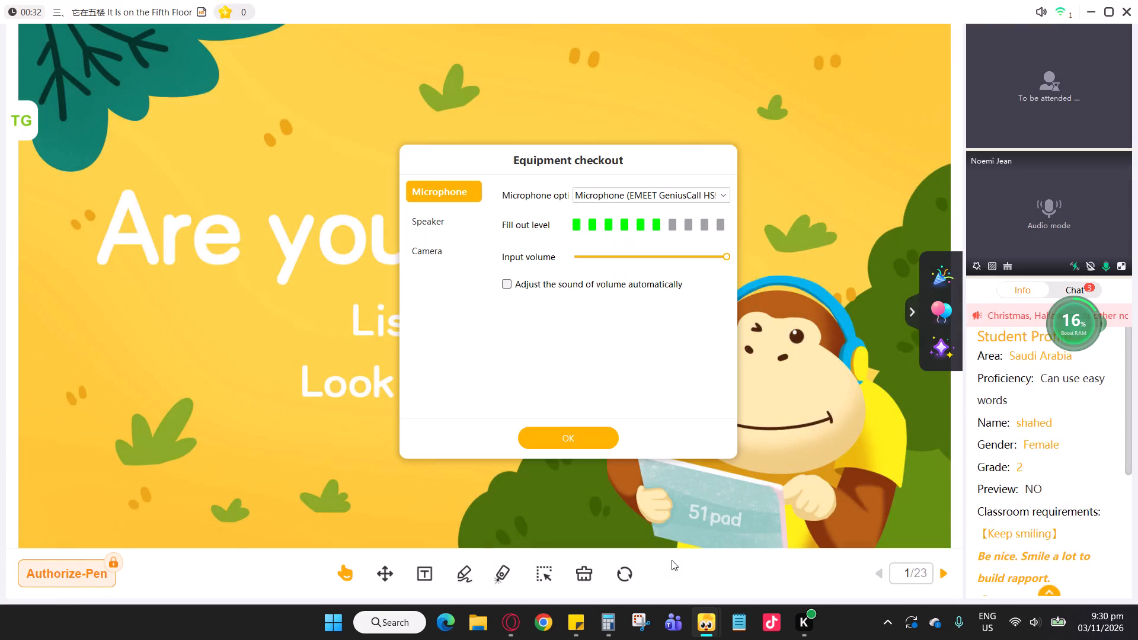
click(560, 444)
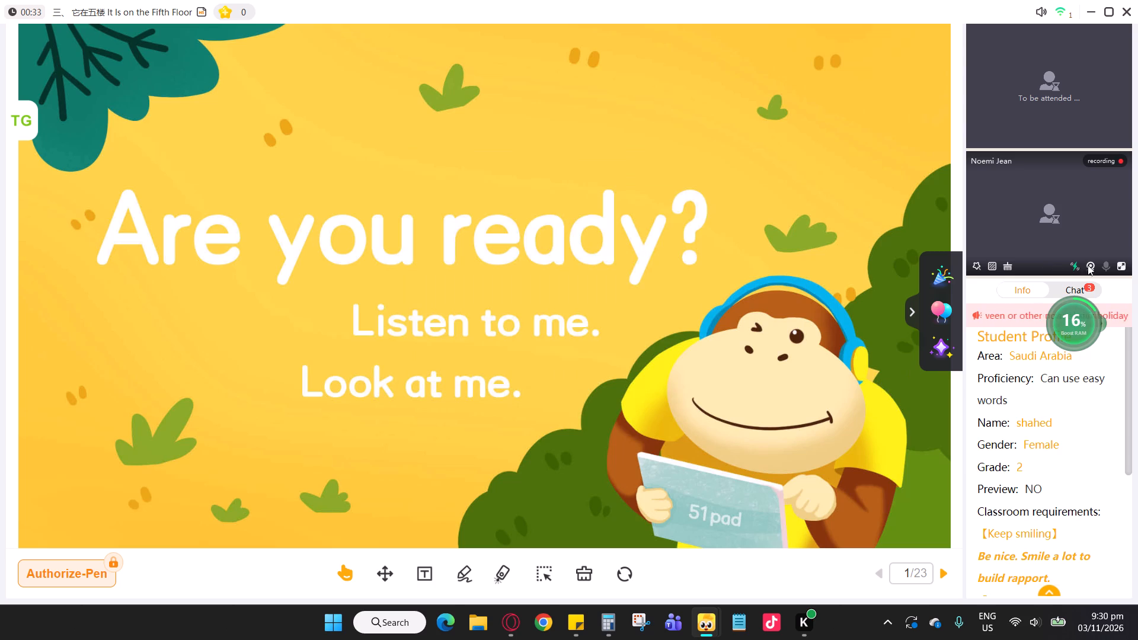
Mute the microphone in the new classroom.
click(1107, 267)
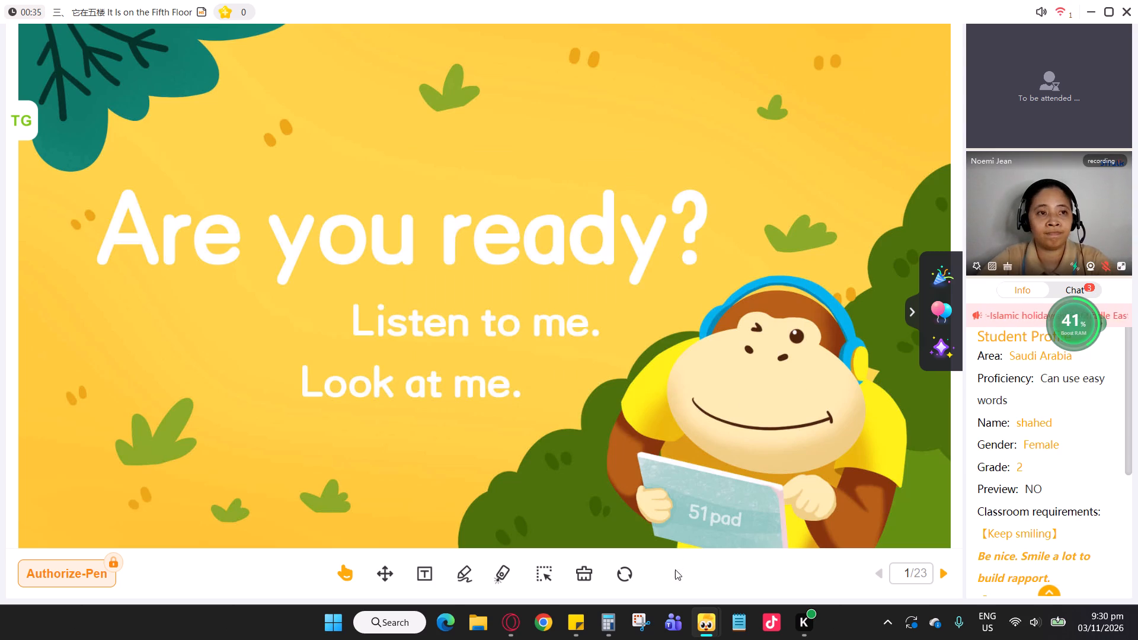
click(514, 626)
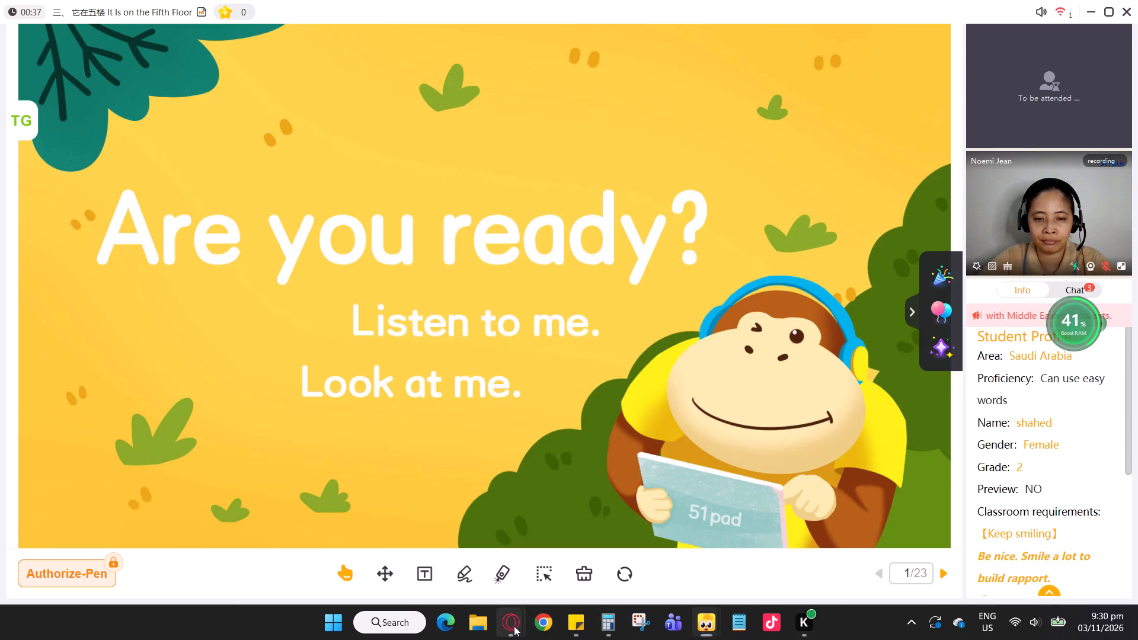
click(667, 564)
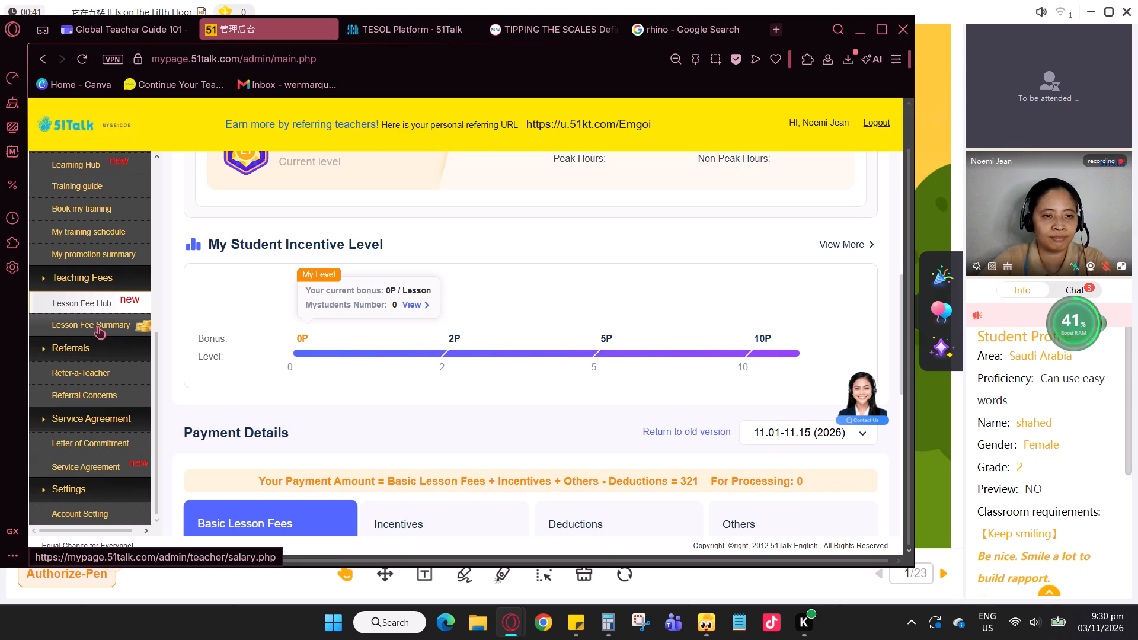
scroll(87, 197, up, 1)
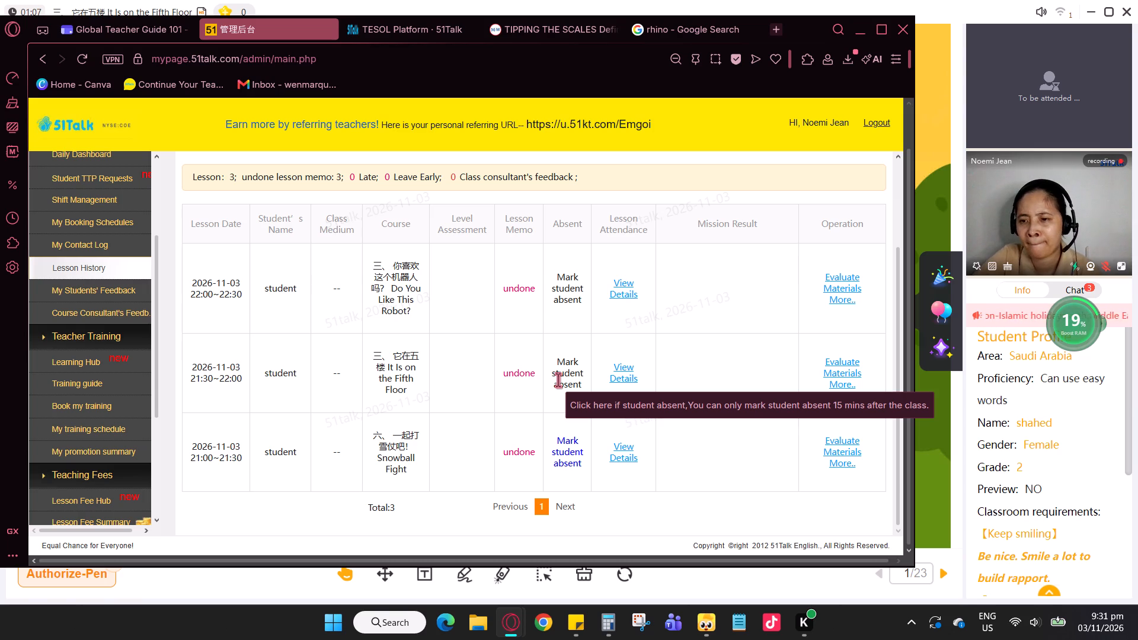
click(526, 451)
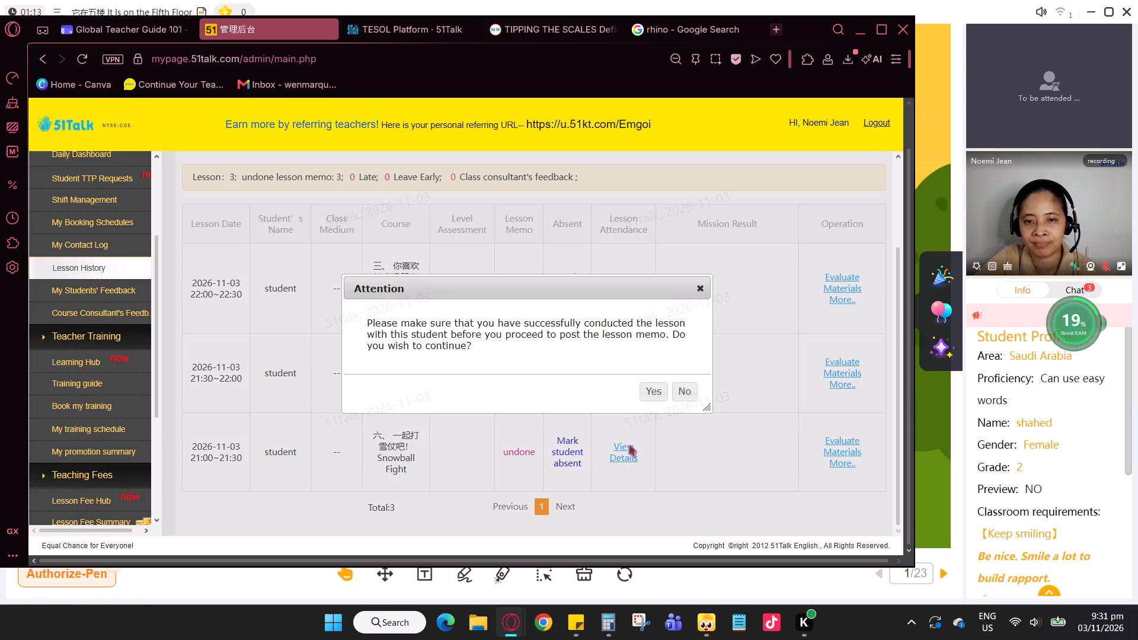
click(644, 392)
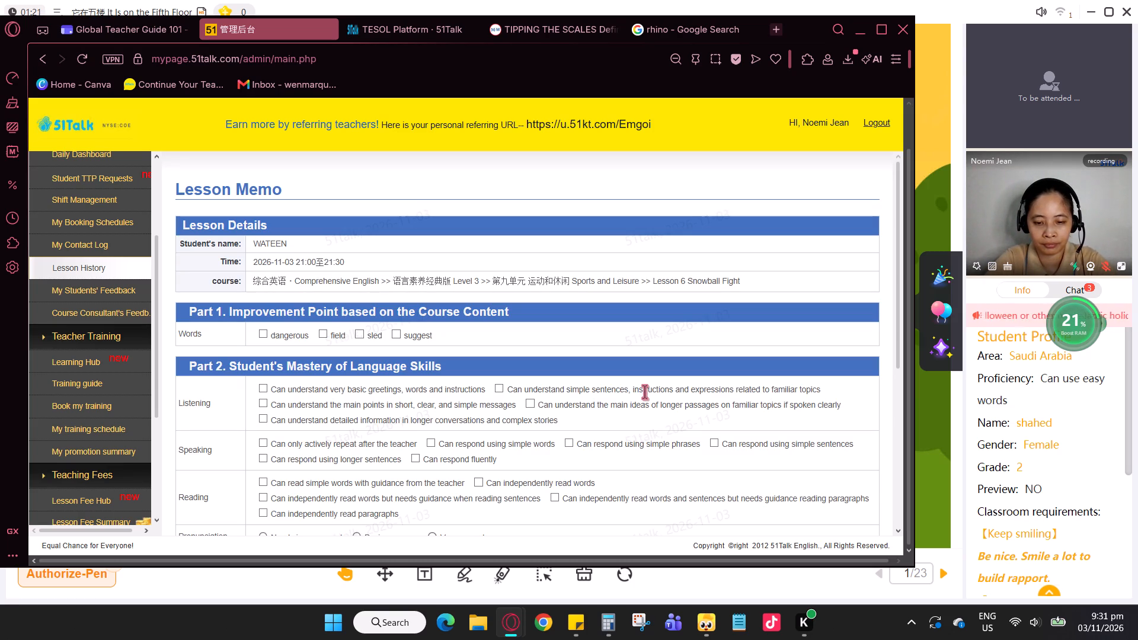
Mark only "field" and "suggest" as the improvement words in Part 1 of the lesson memo.
click(397, 332)
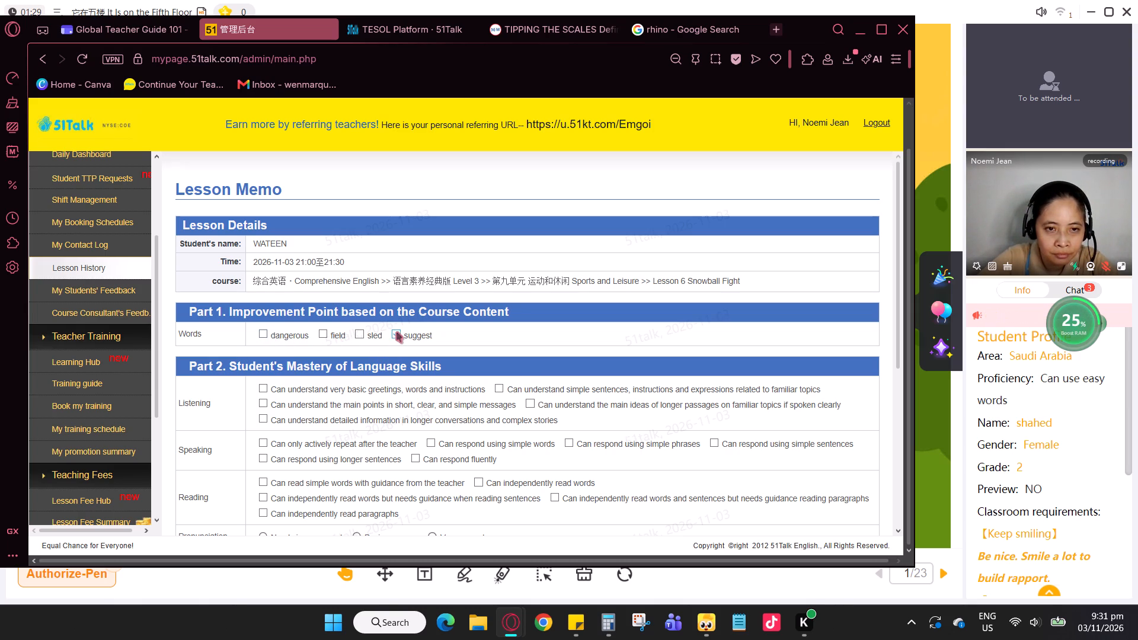
click(264, 335)
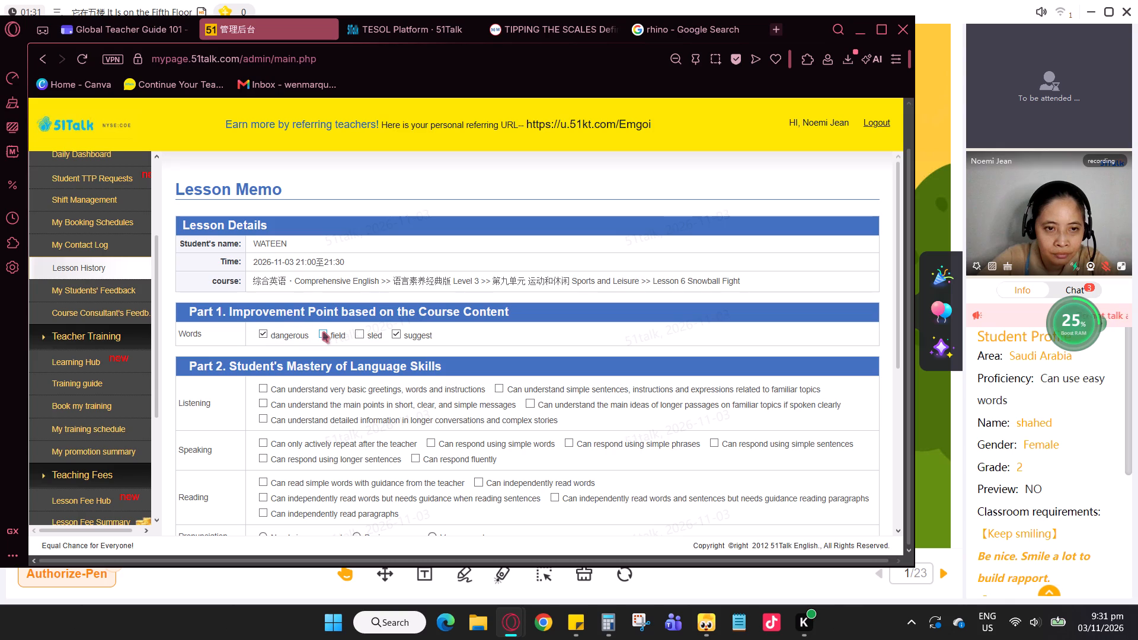
click(323, 332)
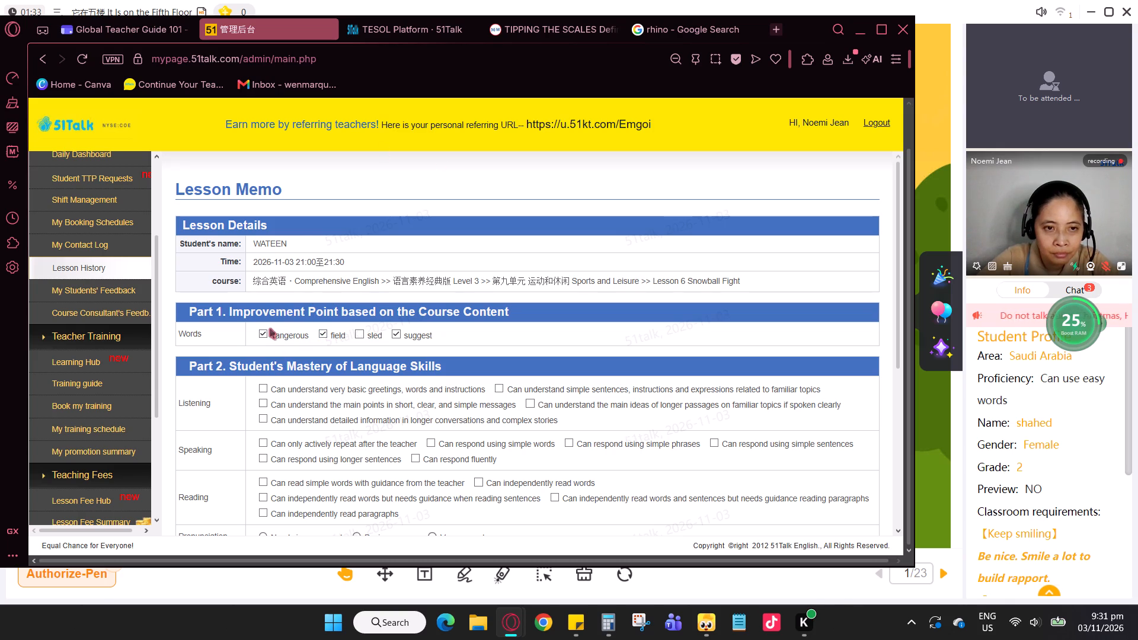
click(263, 332)
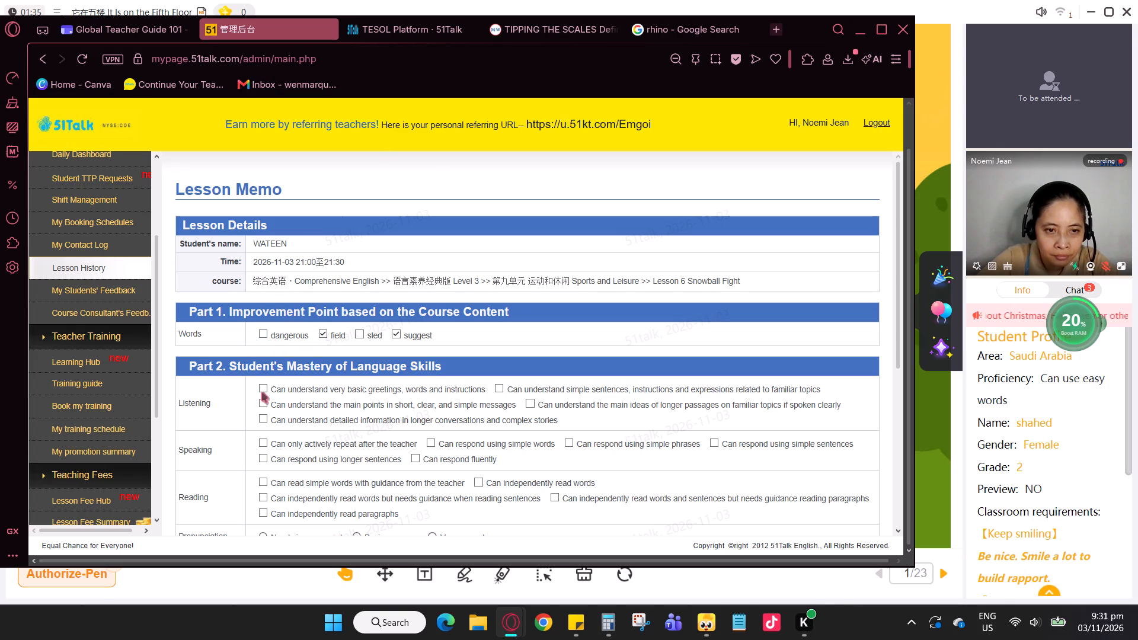
For Listening, select understanding very basic greetings, words and instructions, and understanding simple sentences, instructions and expressions related to familiar topics.
click(264, 391)
click(499, 386)
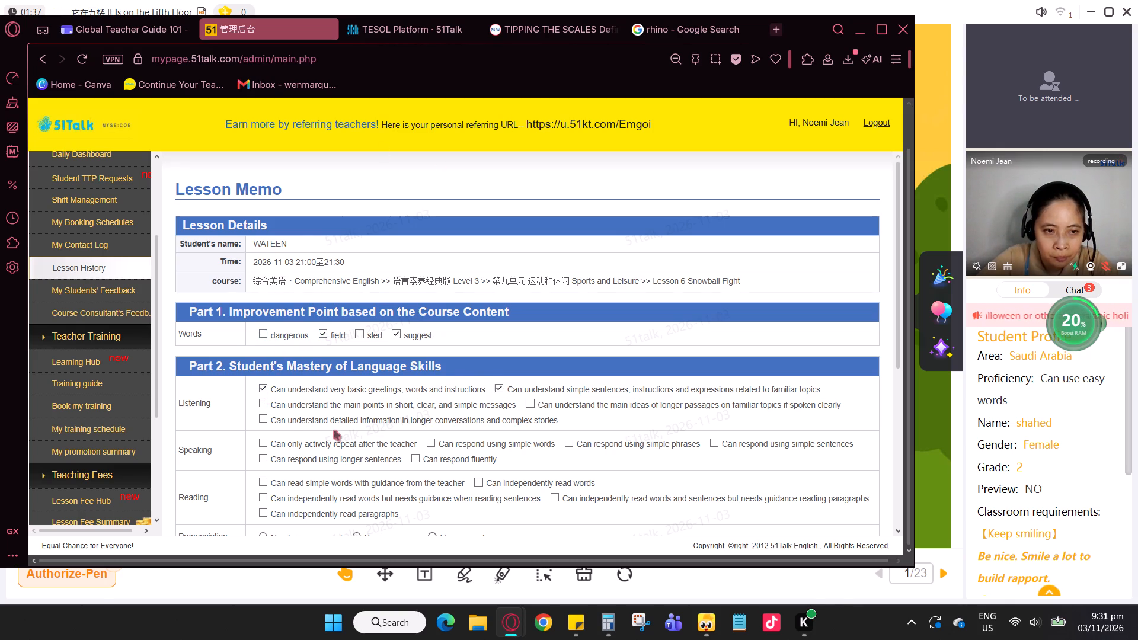
Complete Part 2: Speaking as actively repeating after the teacher and responding with simple words, Reading as simple words with guidance, Pronunciation as Needs improvement.
click(264, 445)
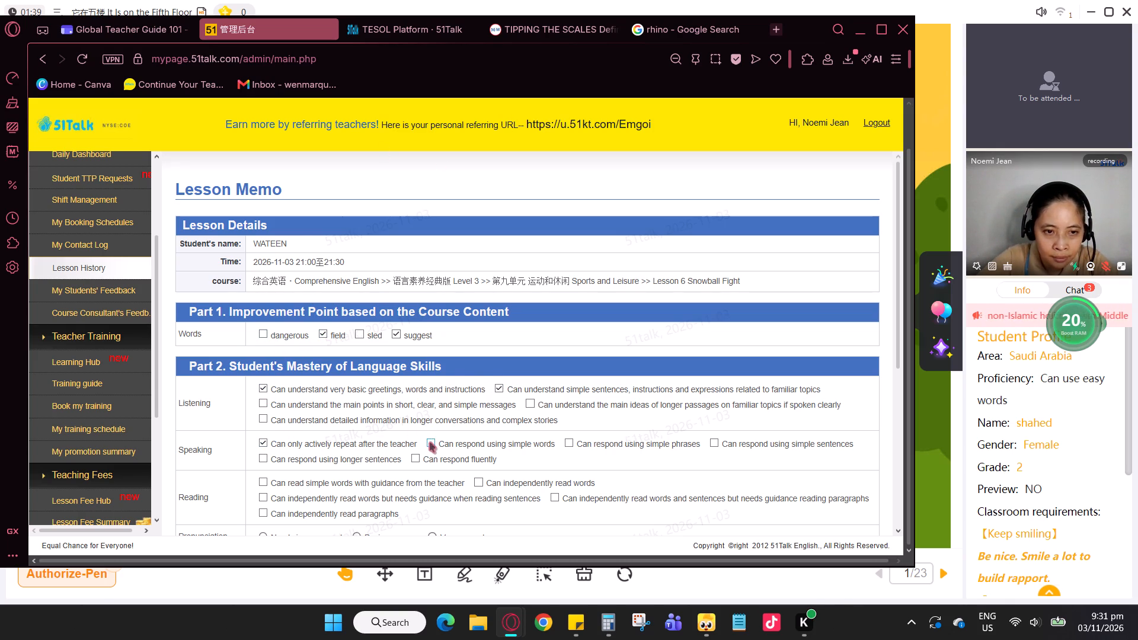
click(430, 442)
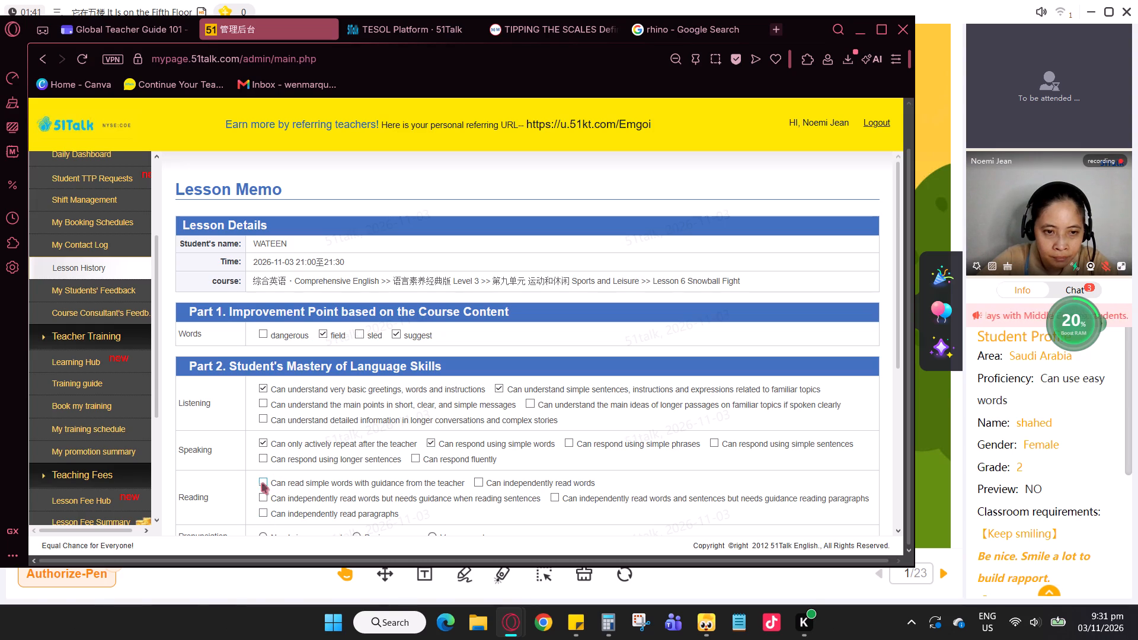
click(262, 483)
scroll(347, 466, down, 1)
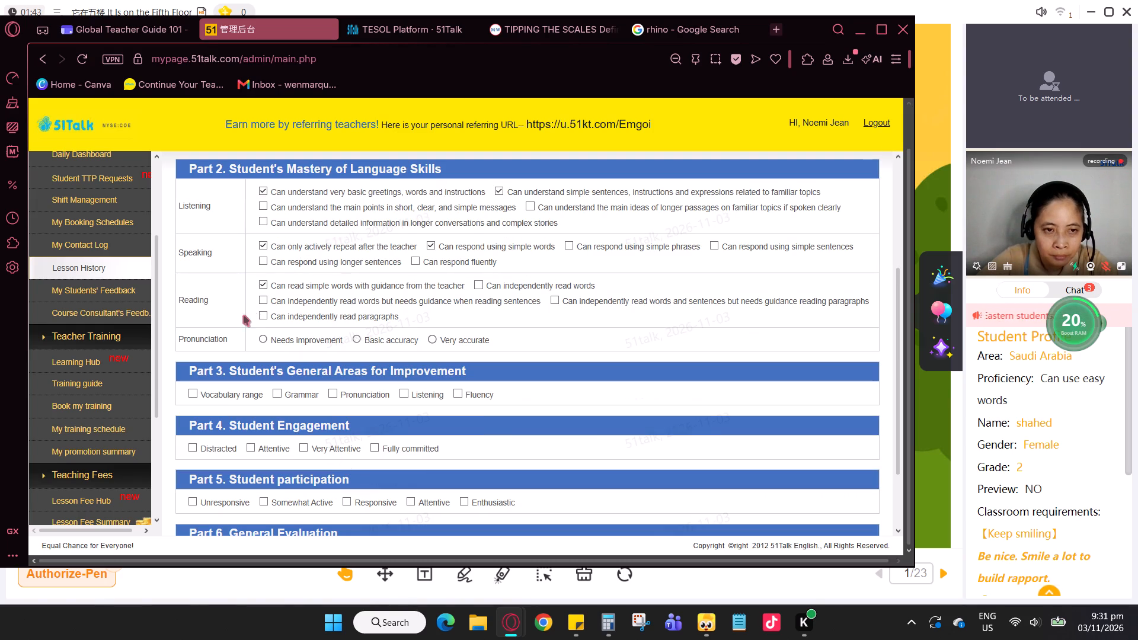
click(264, 337)
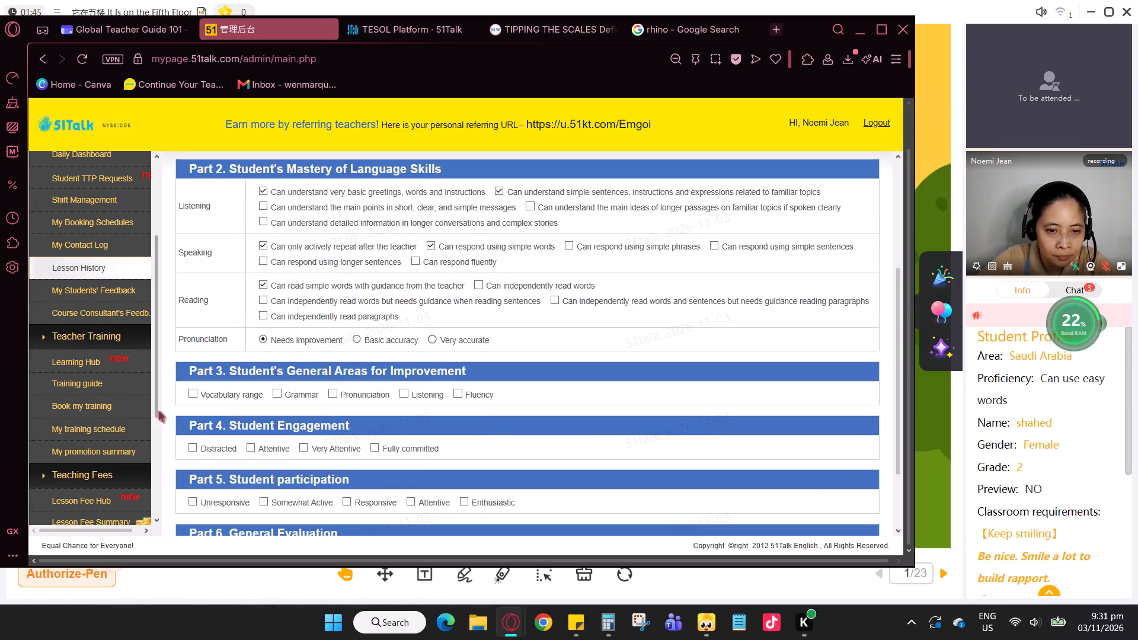
In Part 3, mark vocabulary range, grammar, pronunciation, listening and fluency as the student's general areas for improvement.
click(194, 396)
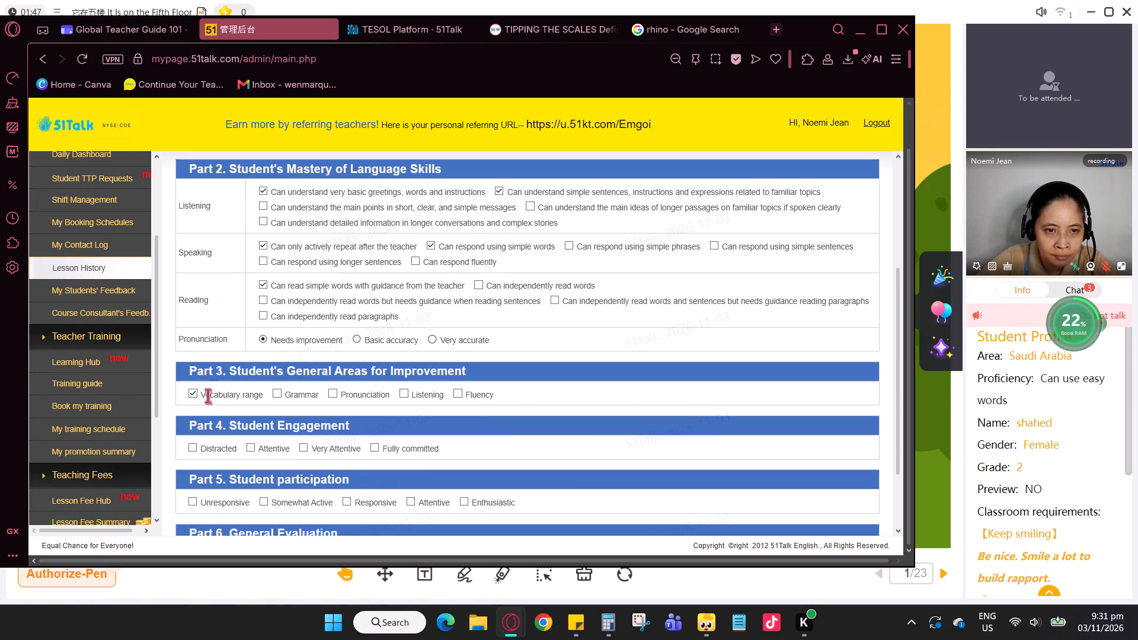
click(280, 394)
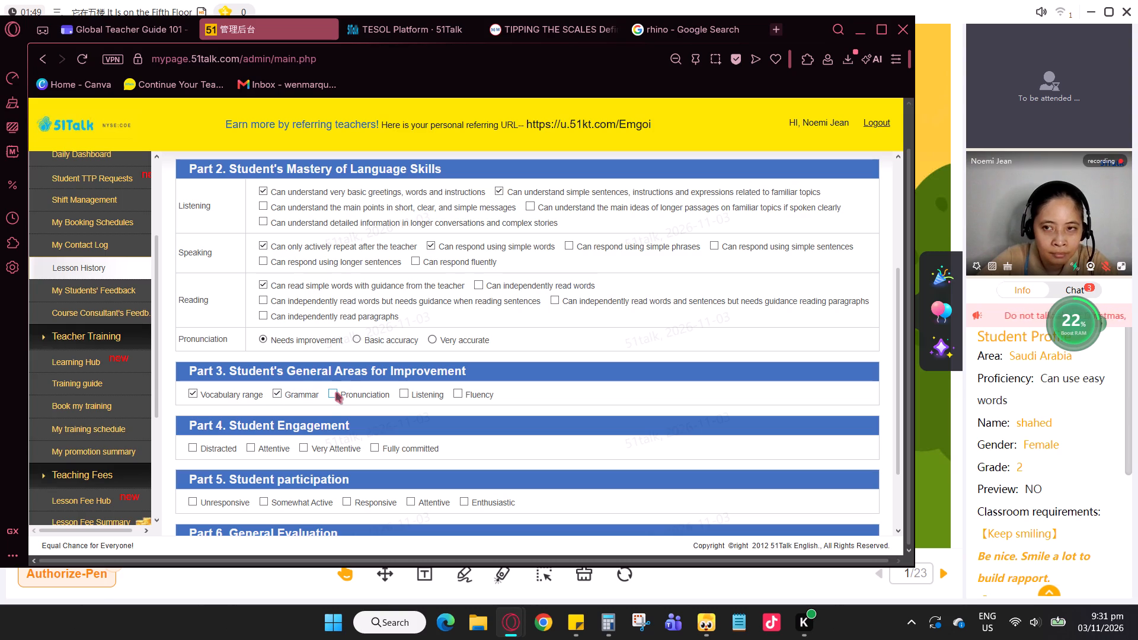
click(336, 392)
click(405, 394)
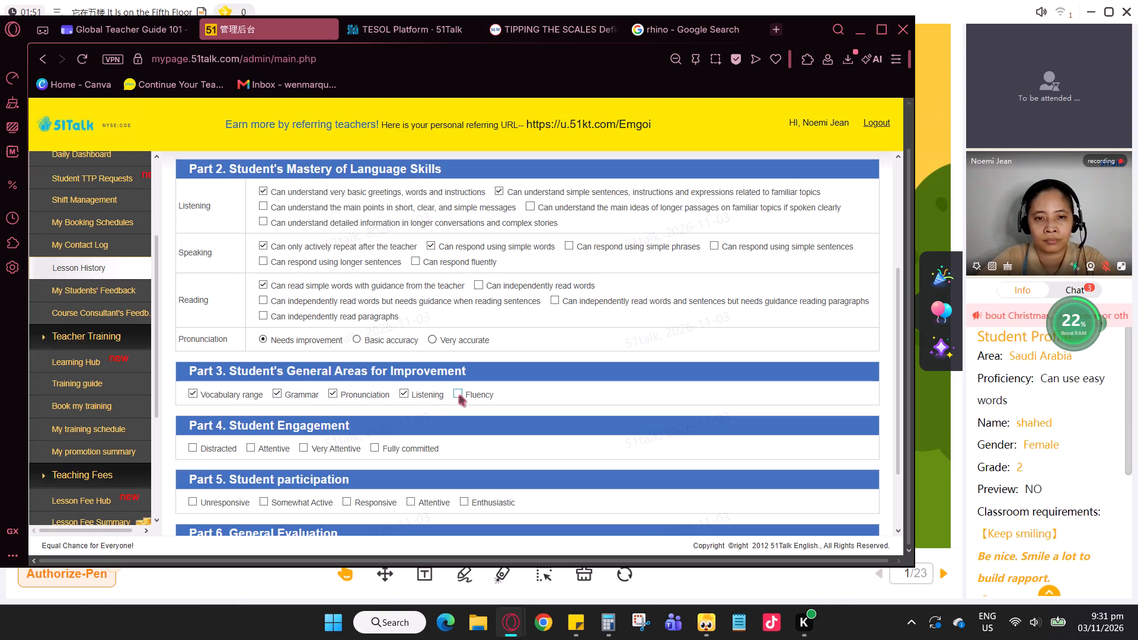
click(459, 395)
Rate the student's engagement as Attentive and the participation as Somewhat Active and Responsive.
click(249, 448)
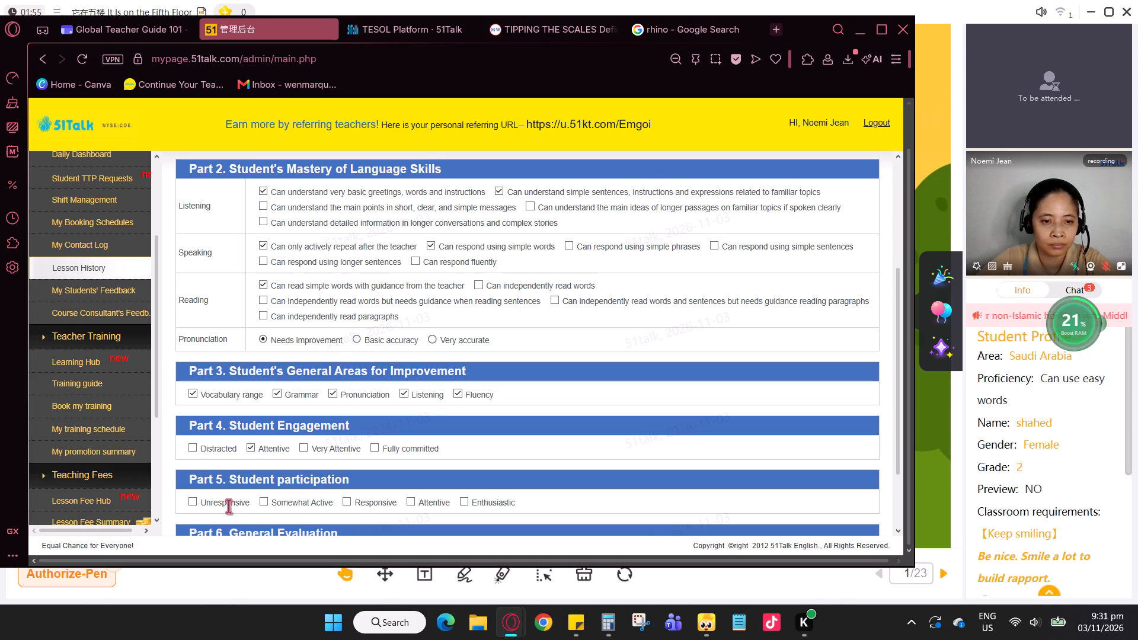
click(264, 501)
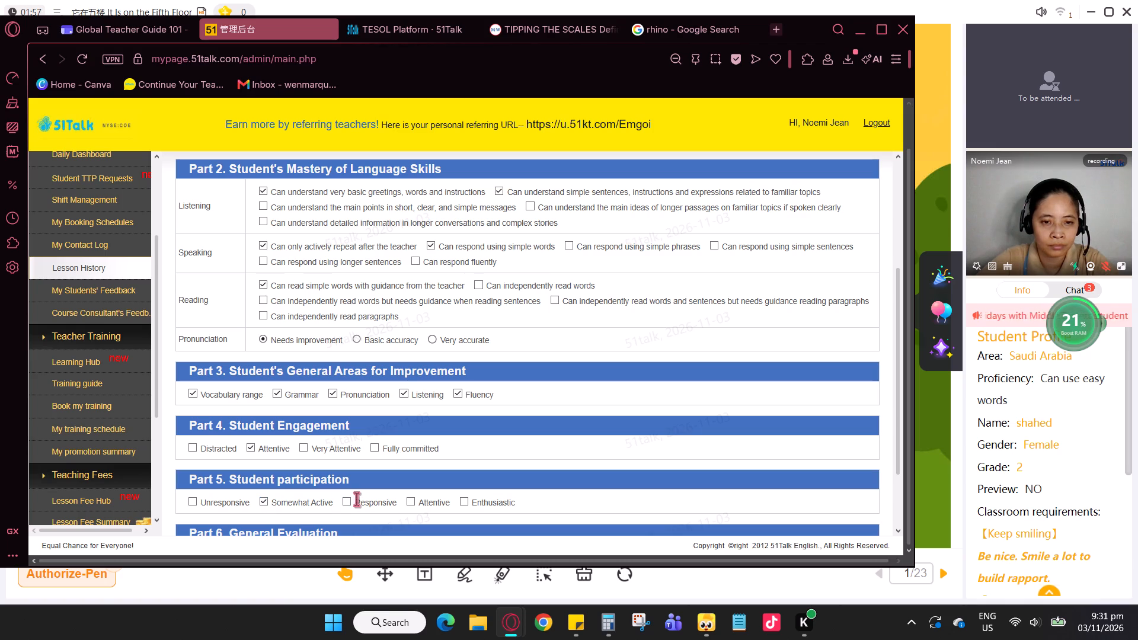
click(348, 503)
Give a general evaluation of B+, submit the lesson memo and dismiss the system notice.
scroll(419, 361, down, 1)
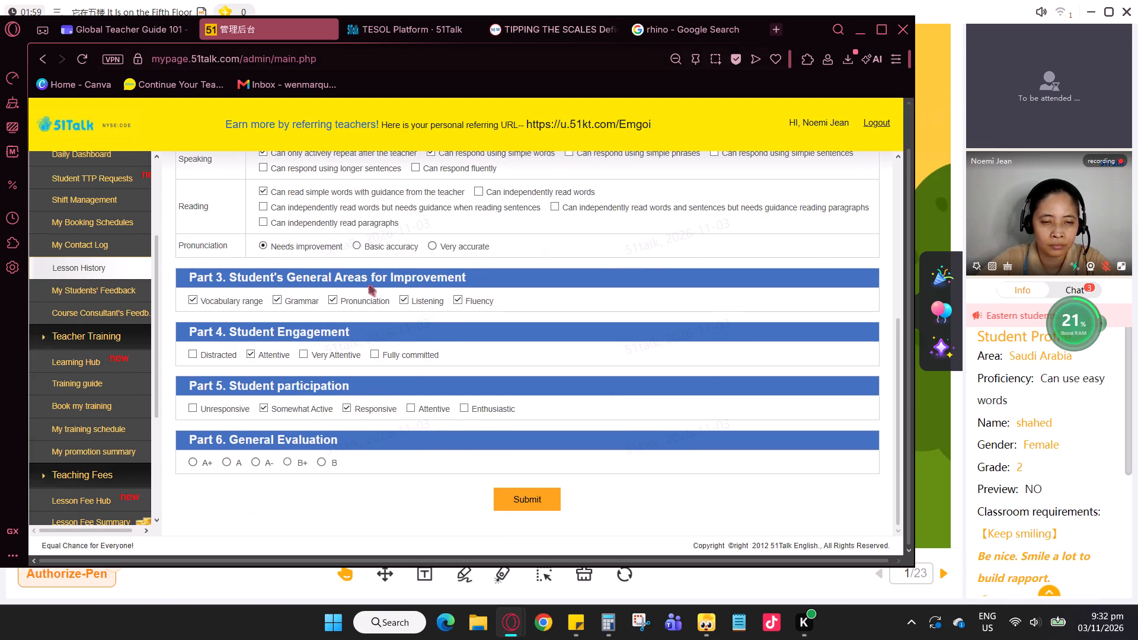
click(287, 463)
scroll(538, 503, down, 2)
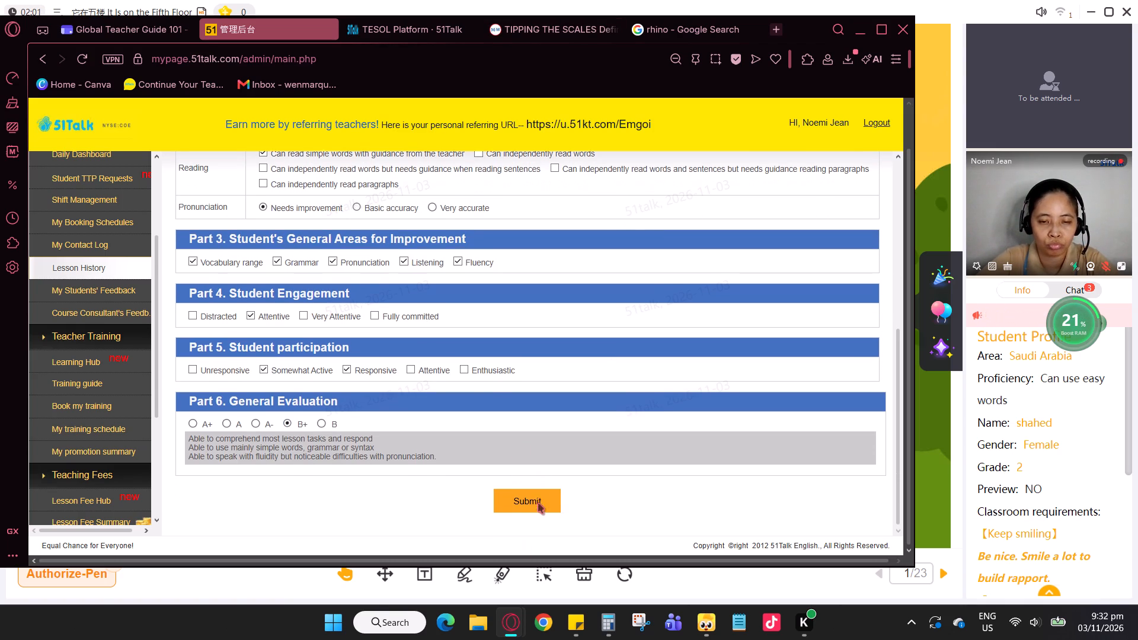
click(535, 504)
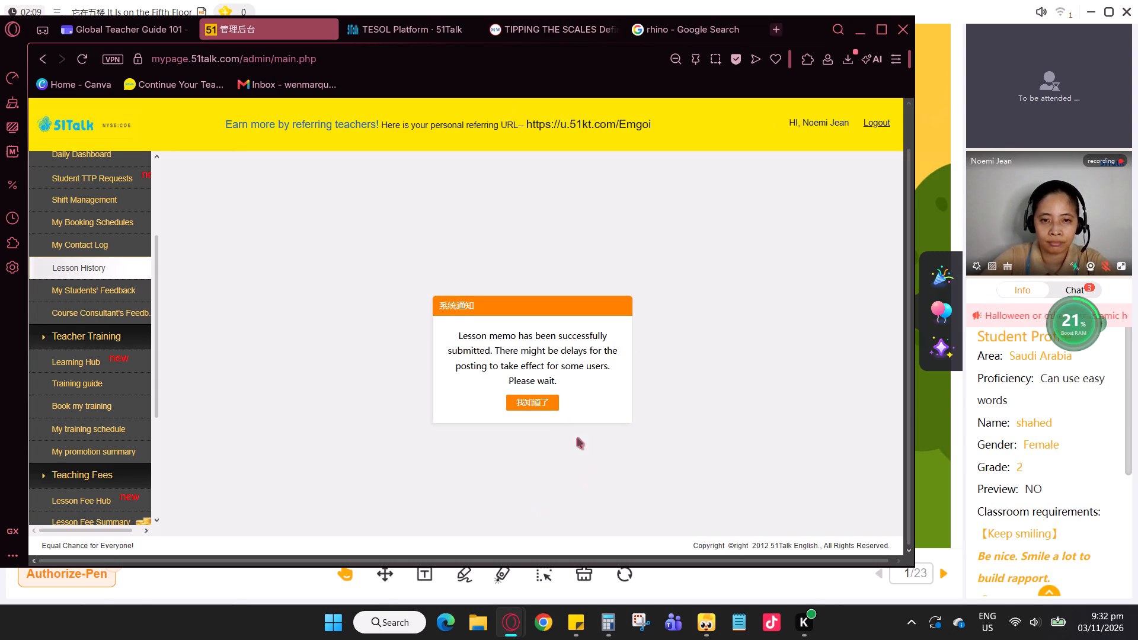
click(532, 402)
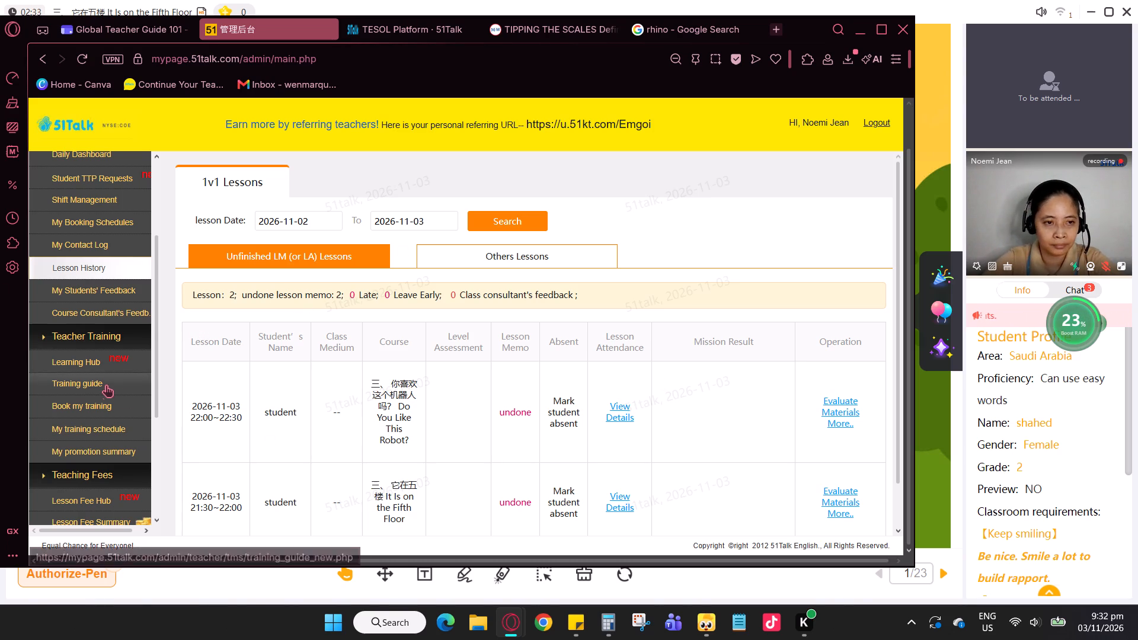
Open the Lesson Fee Summary and review the fees and incentives listed for each lesson.
scroll(100, 391, down, 1)
click(76, 321)
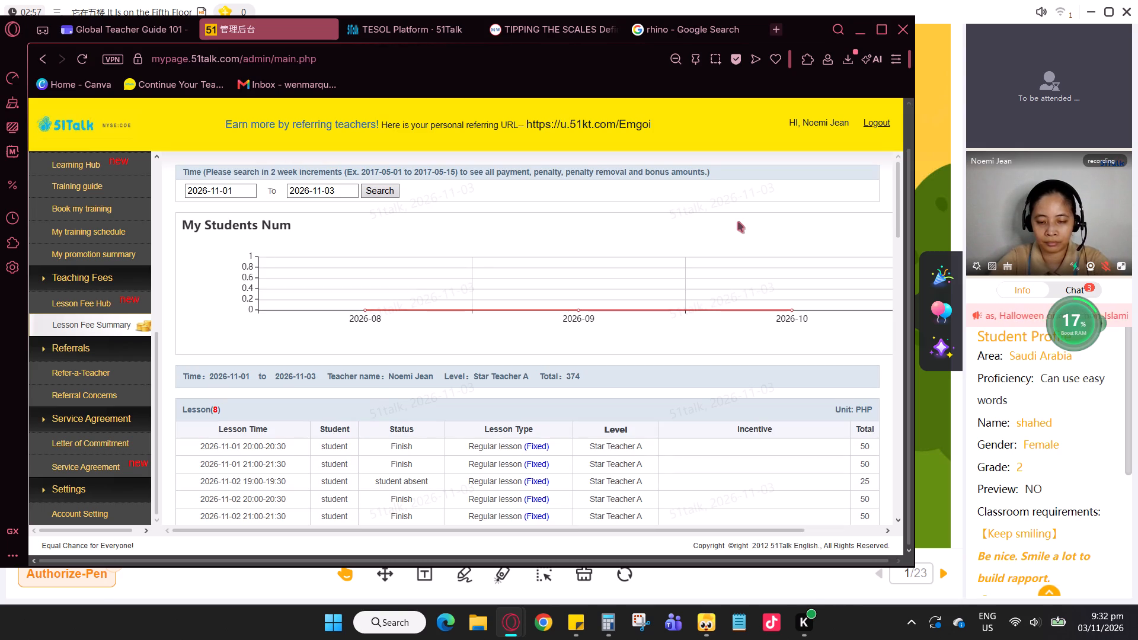
scroll(679, 380, down, 1)
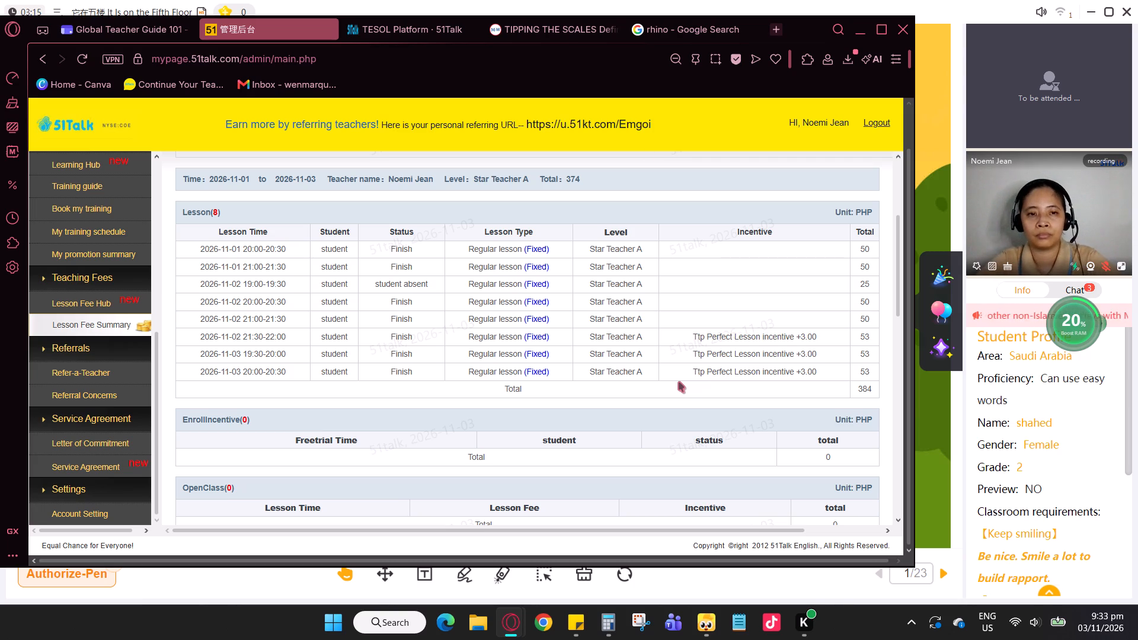
Leave the fee summary and switch to the CVC spelling booklet design in Canva.
click(679, 0)
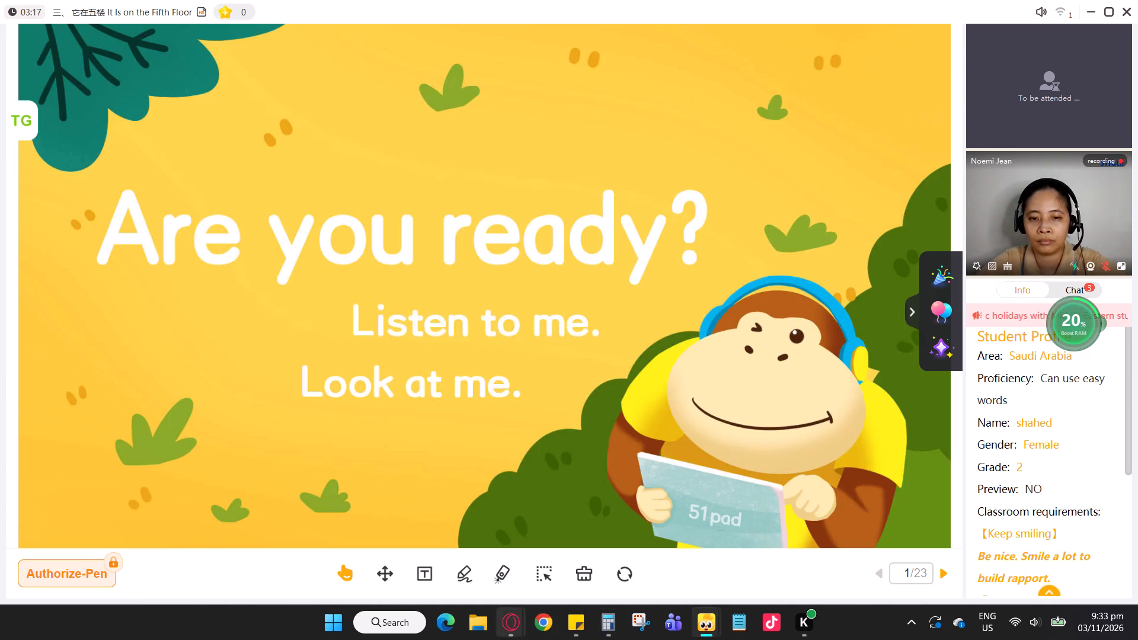
click(517, 624)
click(1076, 546)
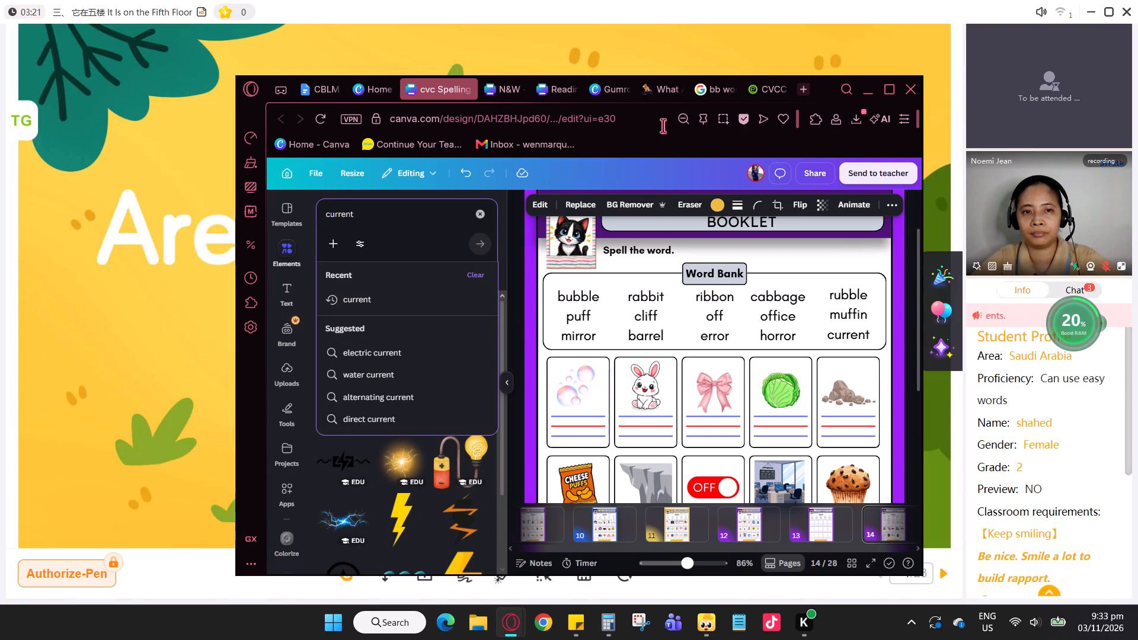
Switch to Facebook, send "walking ka na ba ngayon?" in the open personal chat, and minimise the conversation.
click(513, 629)
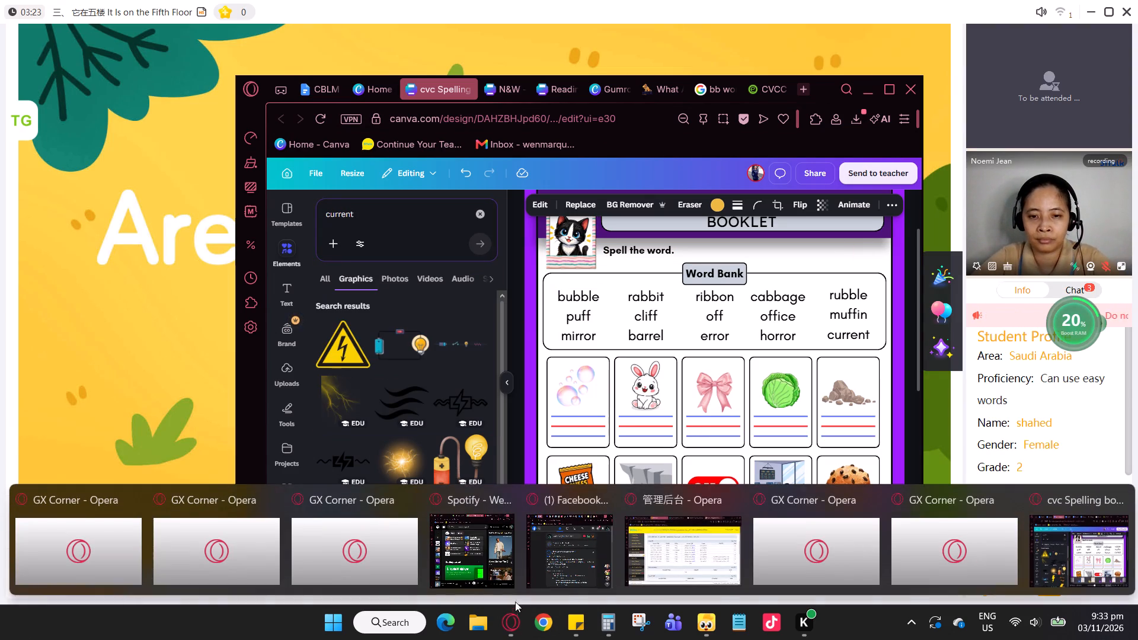
click(555, 567)
click(881, 430)
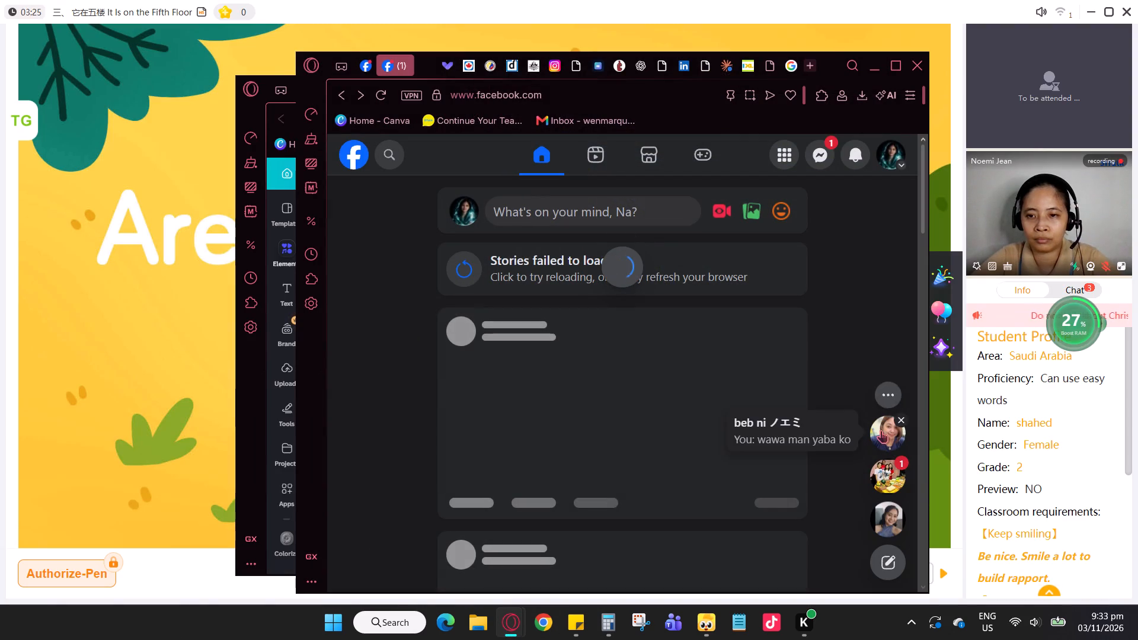
click(758, 567)
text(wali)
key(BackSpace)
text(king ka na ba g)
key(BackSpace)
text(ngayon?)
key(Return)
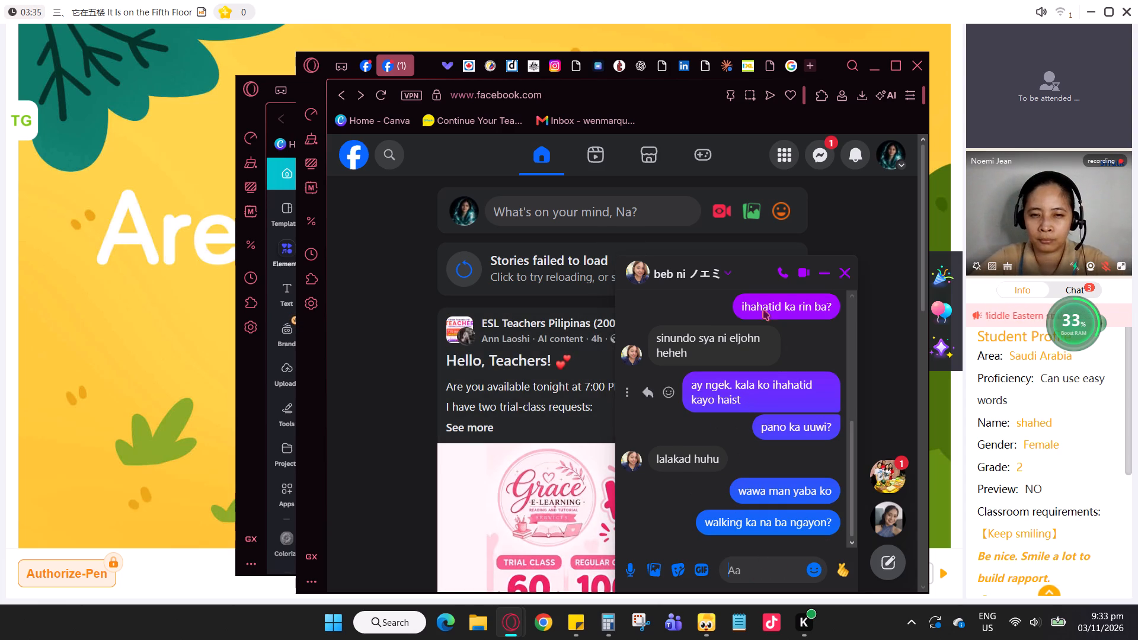
click(826, 276)
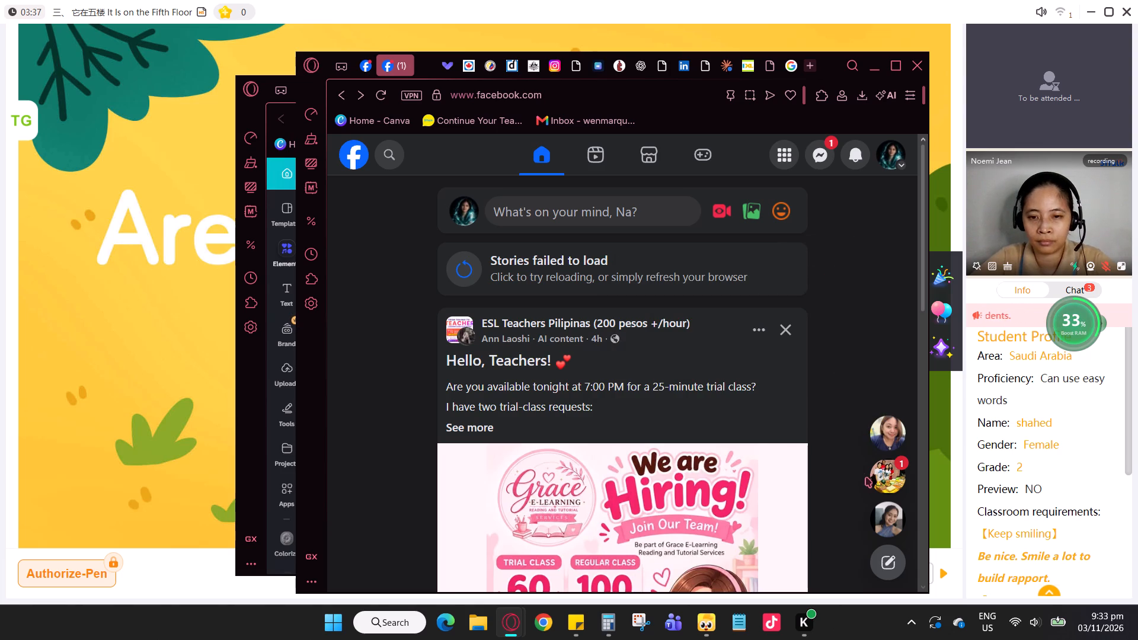
Check Messenger on Facebook for unread messages and return to the Canva spelling booklet.
scroll(862, 473, down, 1)
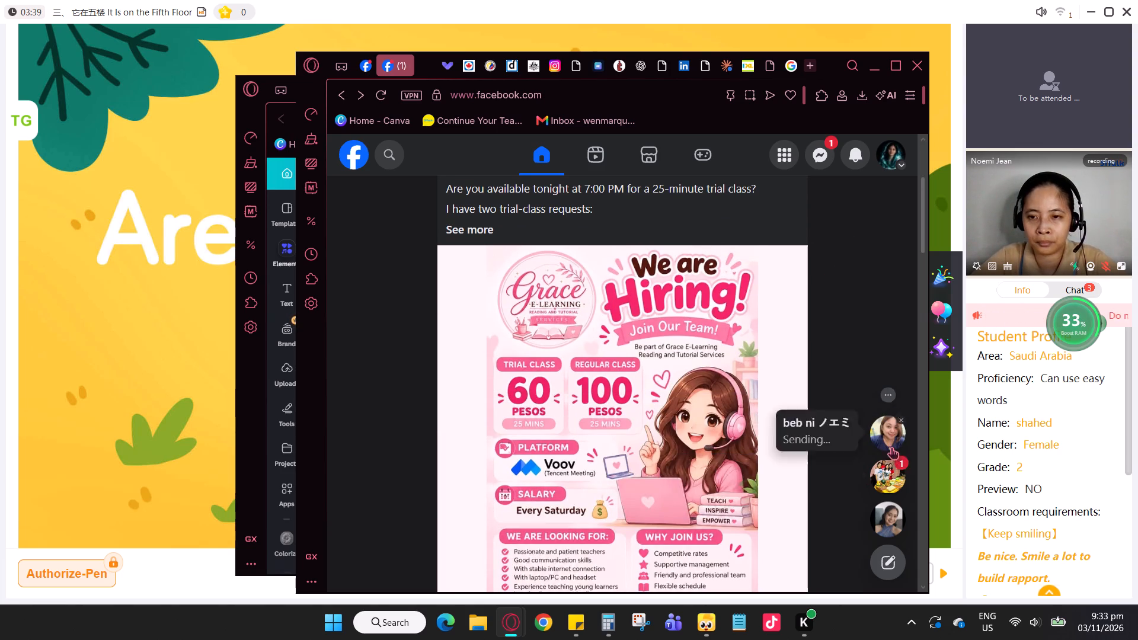
click(813, 152)
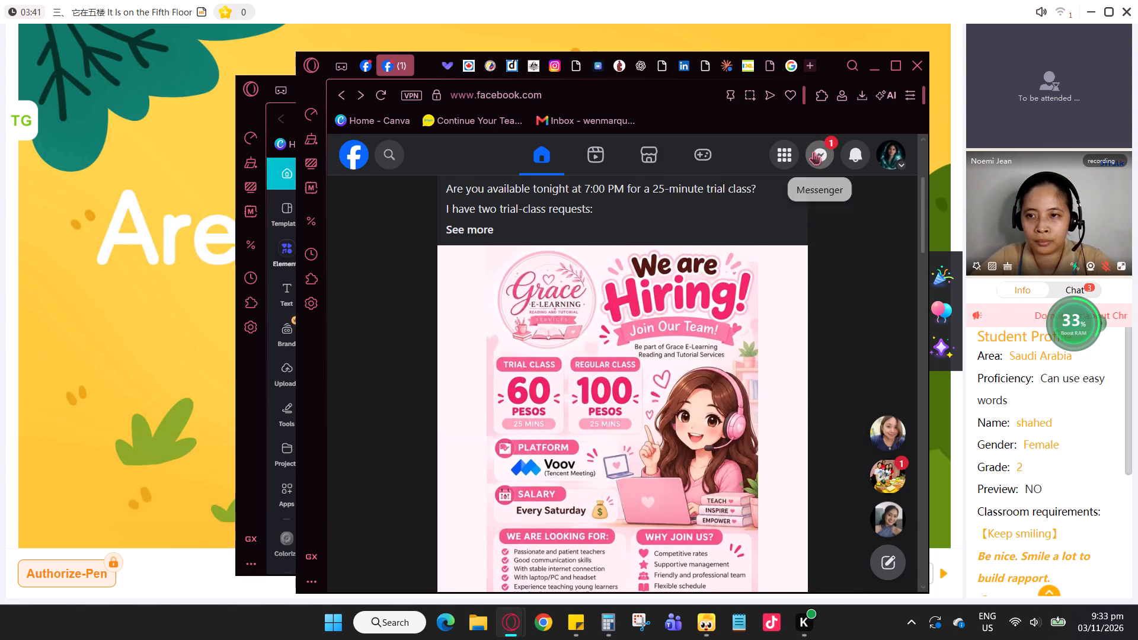
click(813, 152)
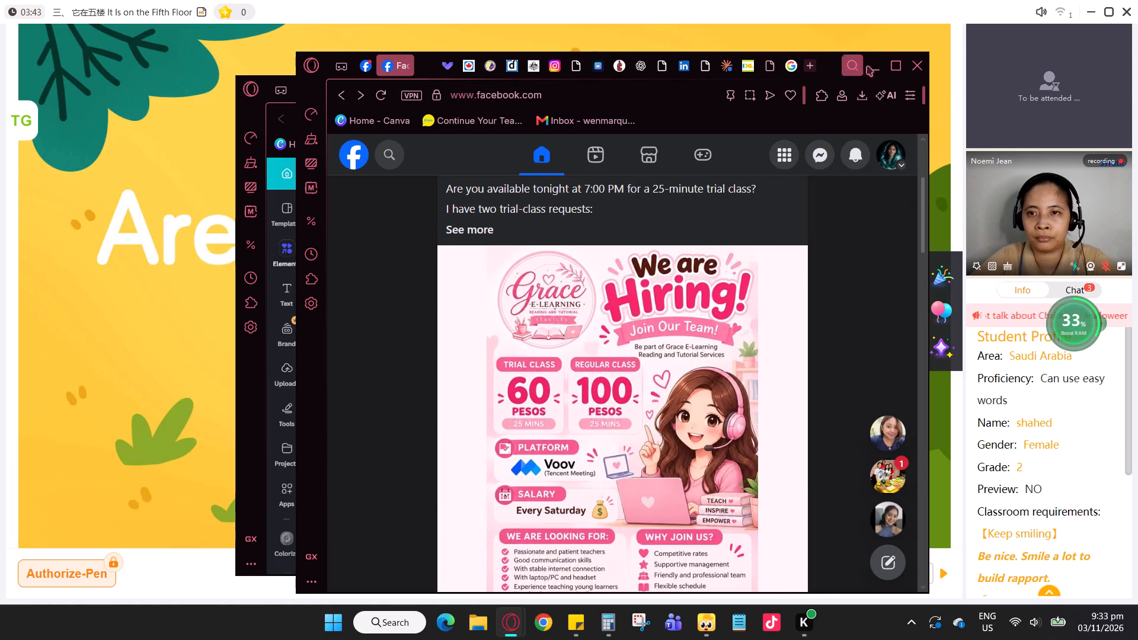
click(880, 66)
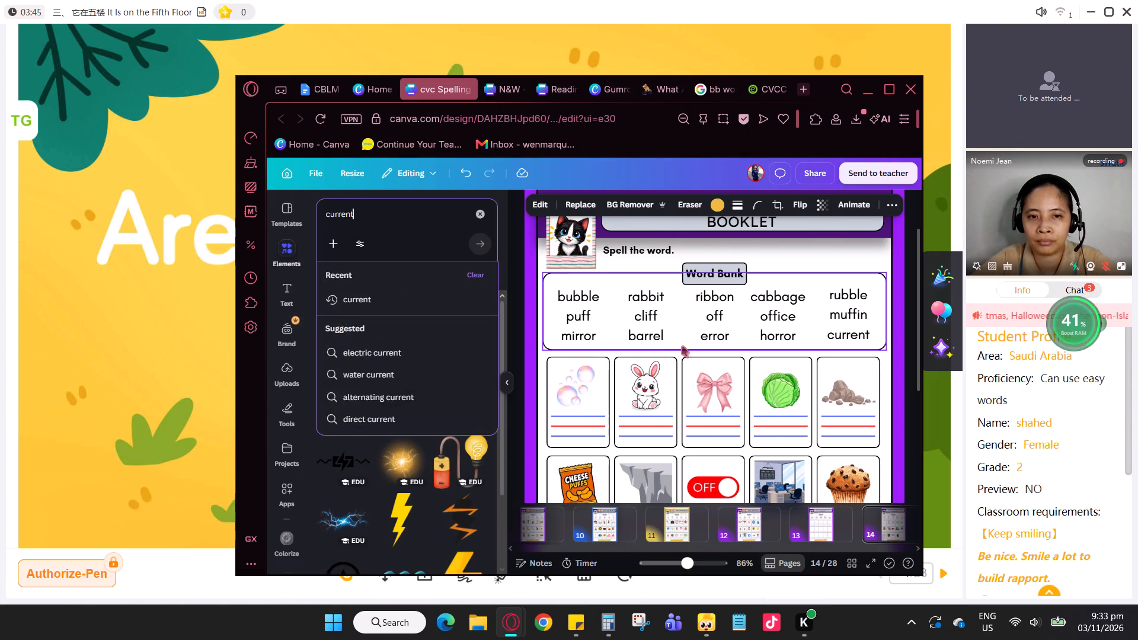
Compare the word bank with the empty picture box on page 14 and browse the "current" graphics for a suitable illustration.
scroll(712, 338, down, 1)
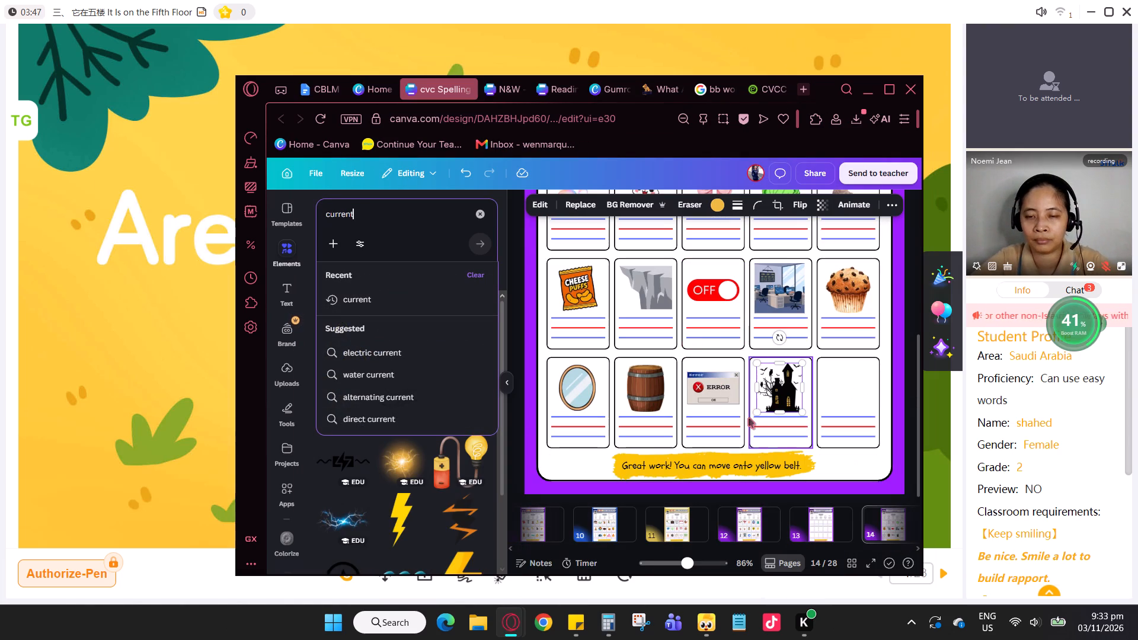
scroll(752, 411, up, 1)
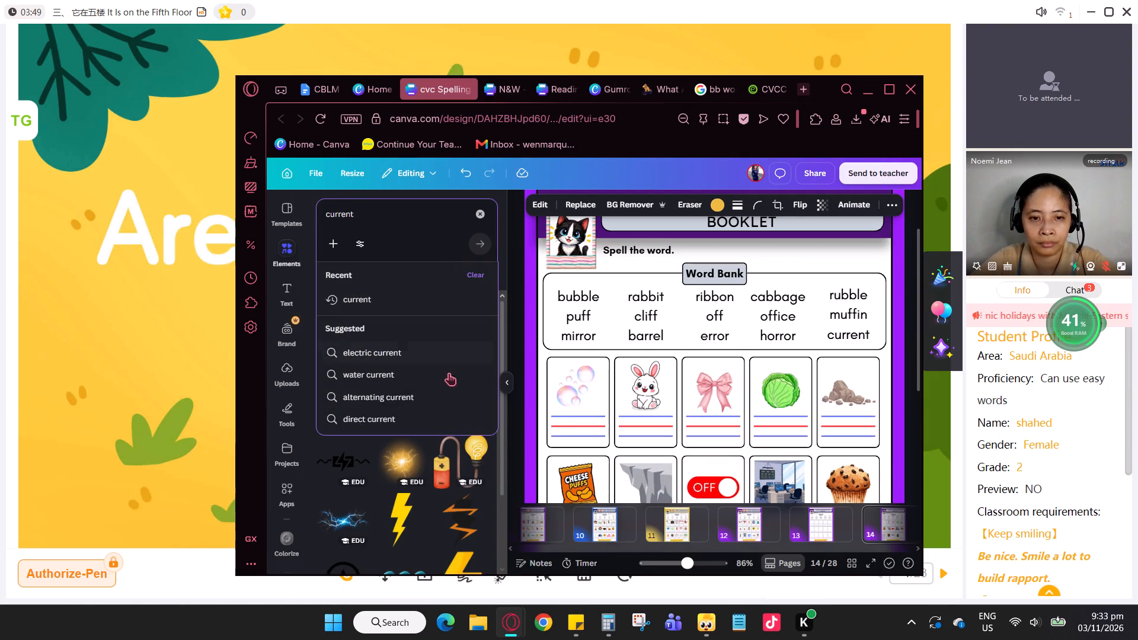
scroll(419, 472, down, 2)
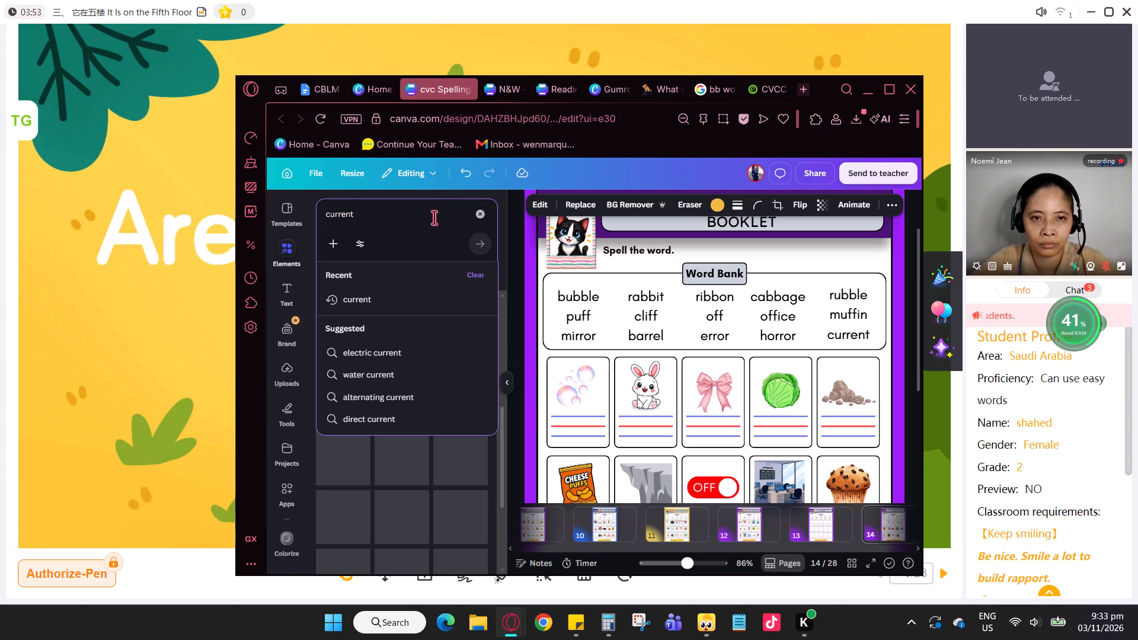
click(429, 197)
scroll(429, 414, down, 1)
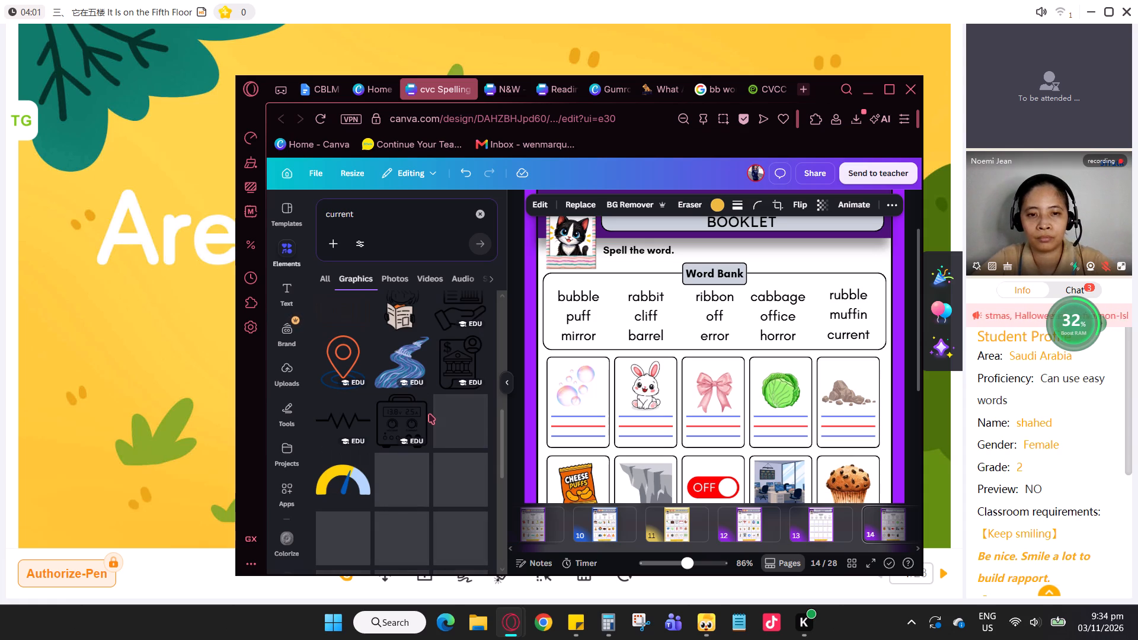
scroll(425, 412, up, 1)
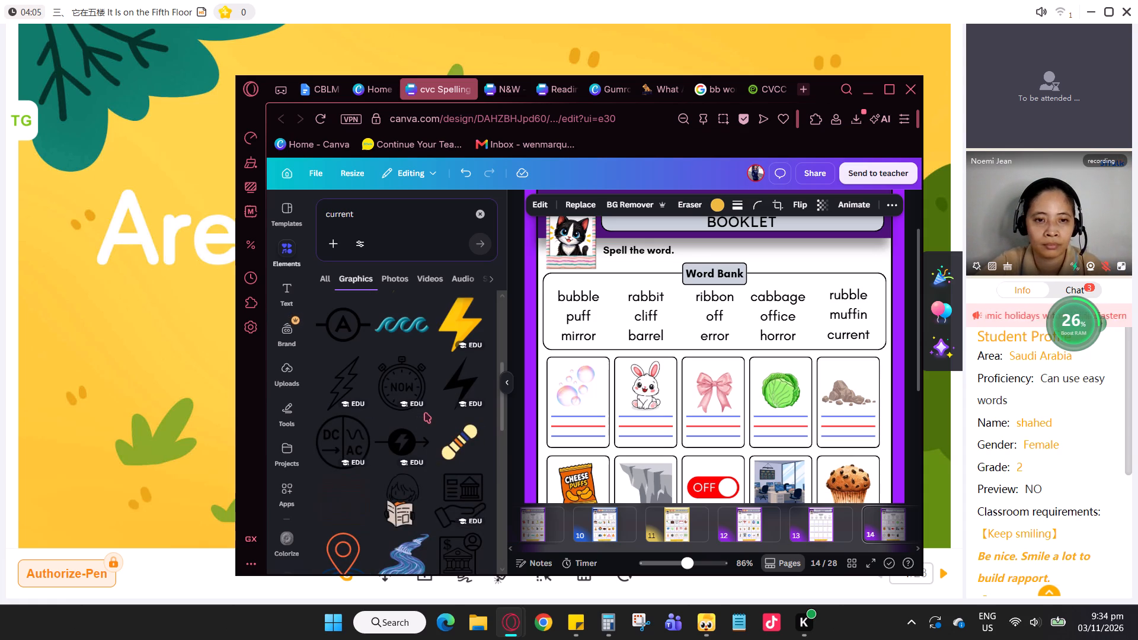
scroll(425, 412, up, 1)
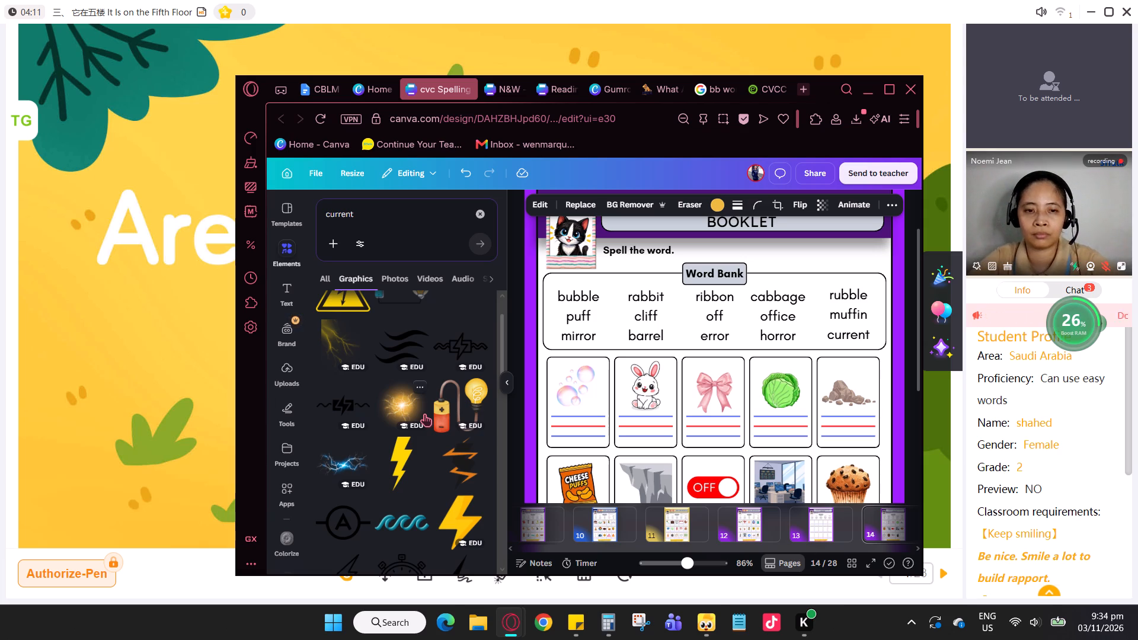
scroll(414, 419, up, 1)
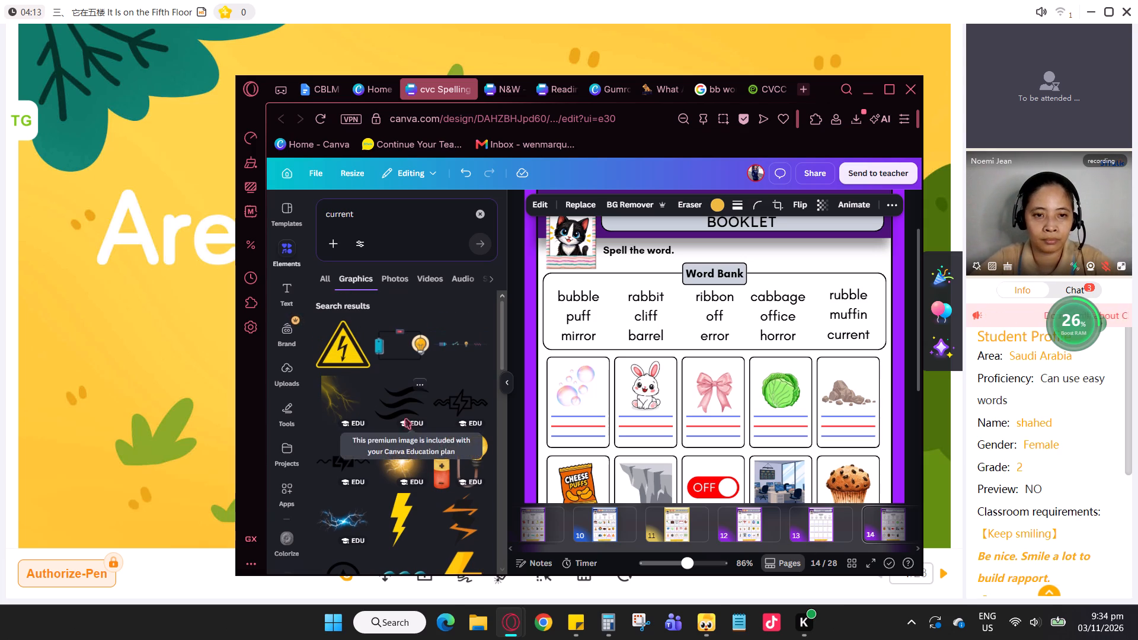
scroll(400, 450, down, 2)
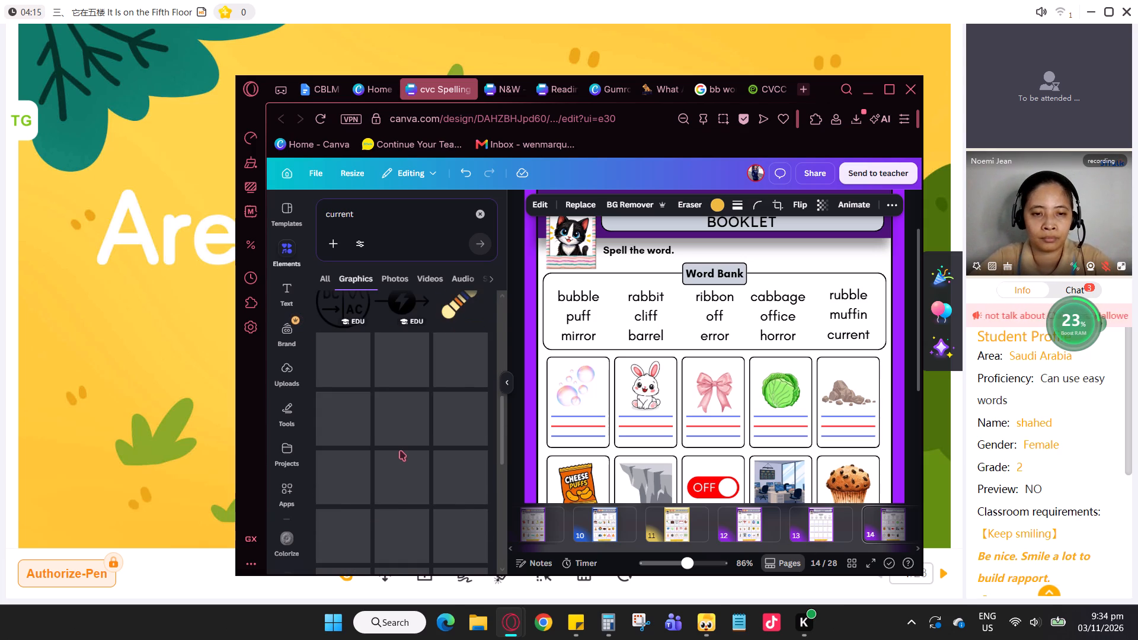